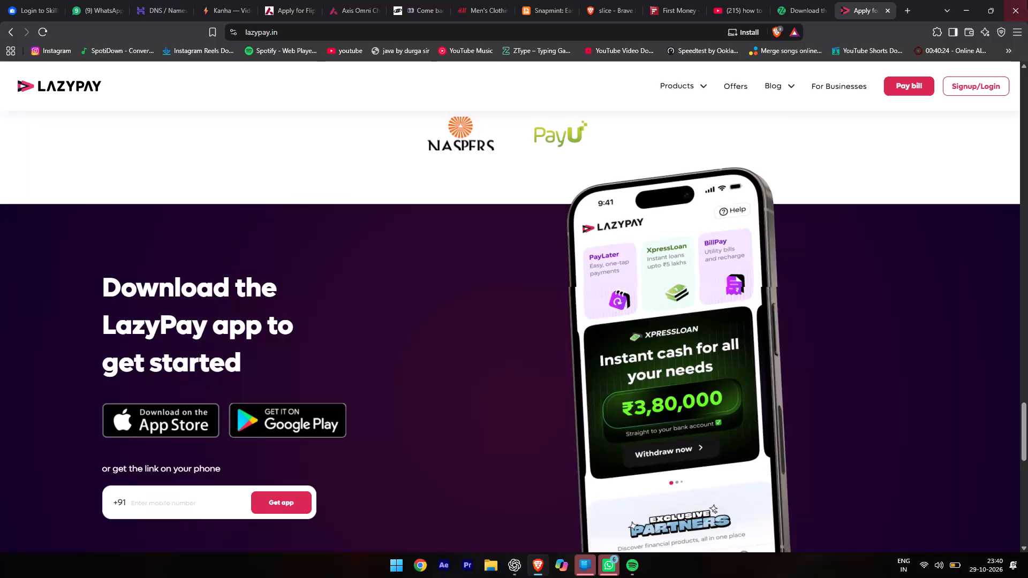
Open the Kanha video editor portfolio at its custom .com domain, without the www prefix, in a new tab.
left_click(905, 5)
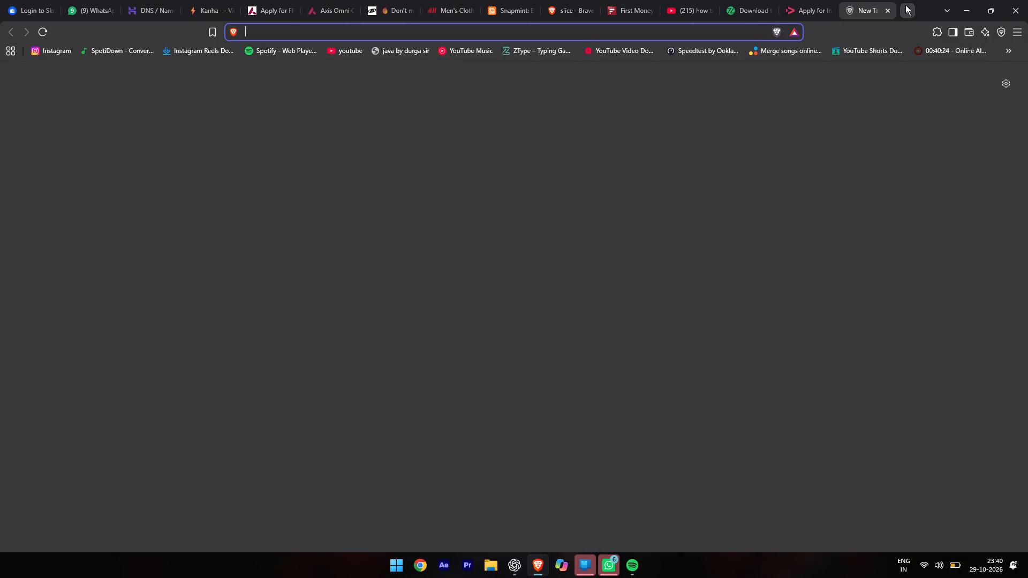
type("kanha")
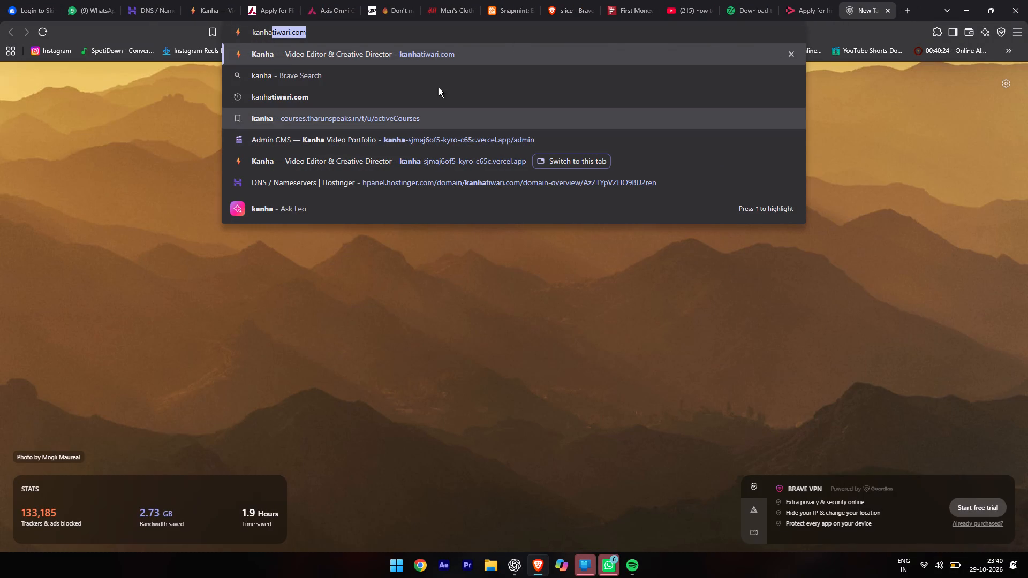
left_click(399, 48)
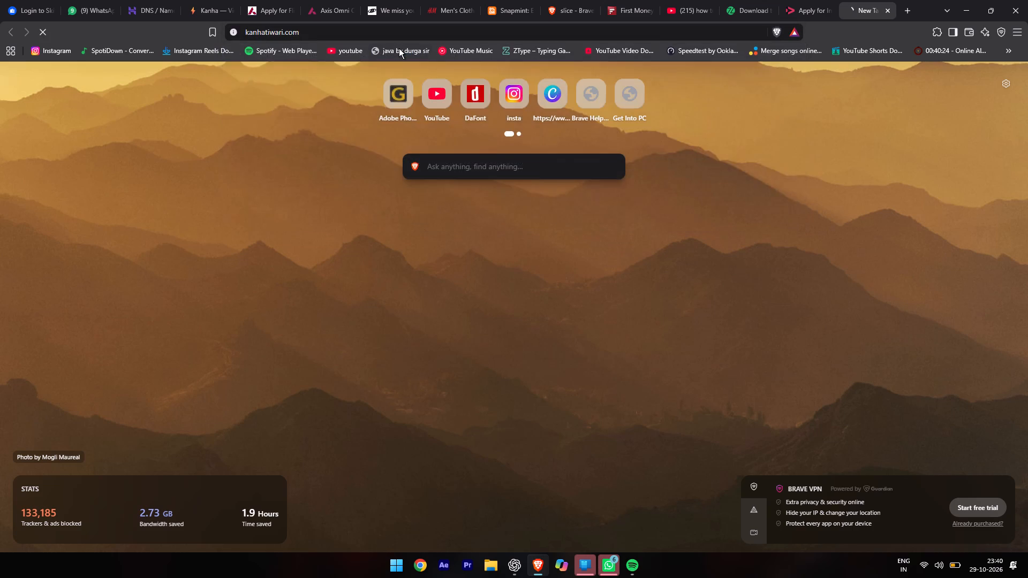
Load the www version of the Kanha portfolio's custom .com domain in the same tab.
left_click_drag(383, 34, 195, 55)
key("BackSpace")
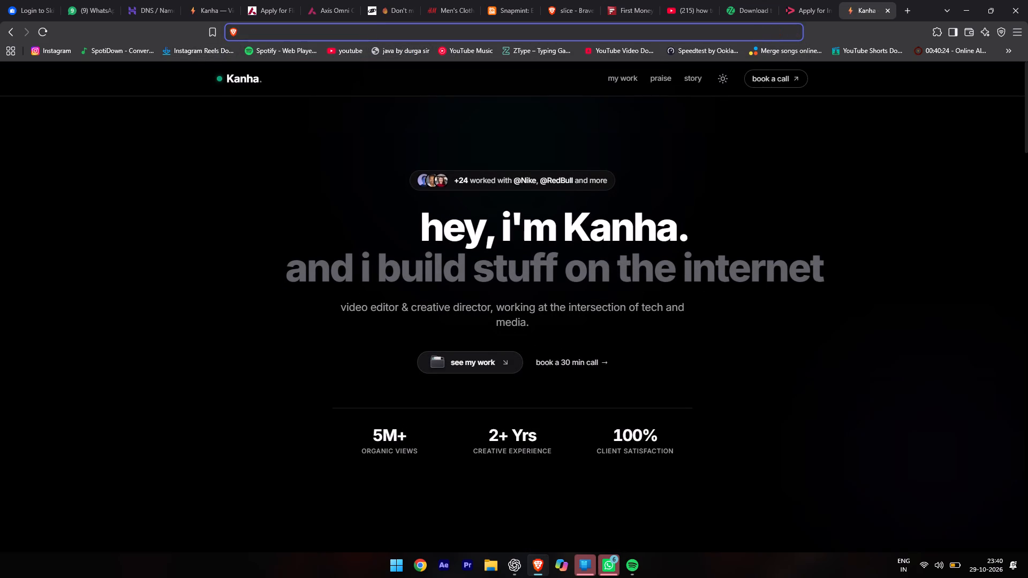
type("www")
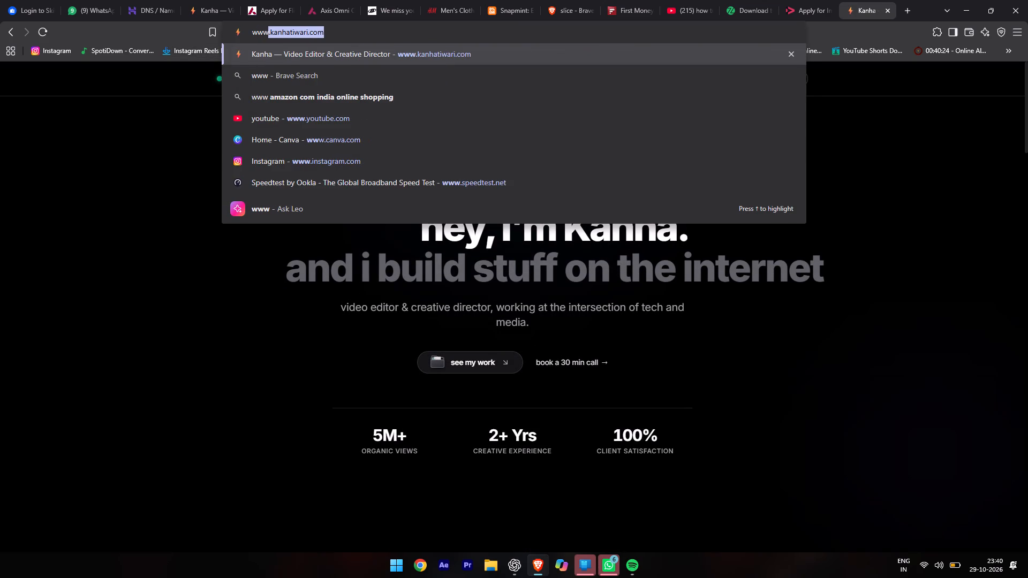
key("Return")
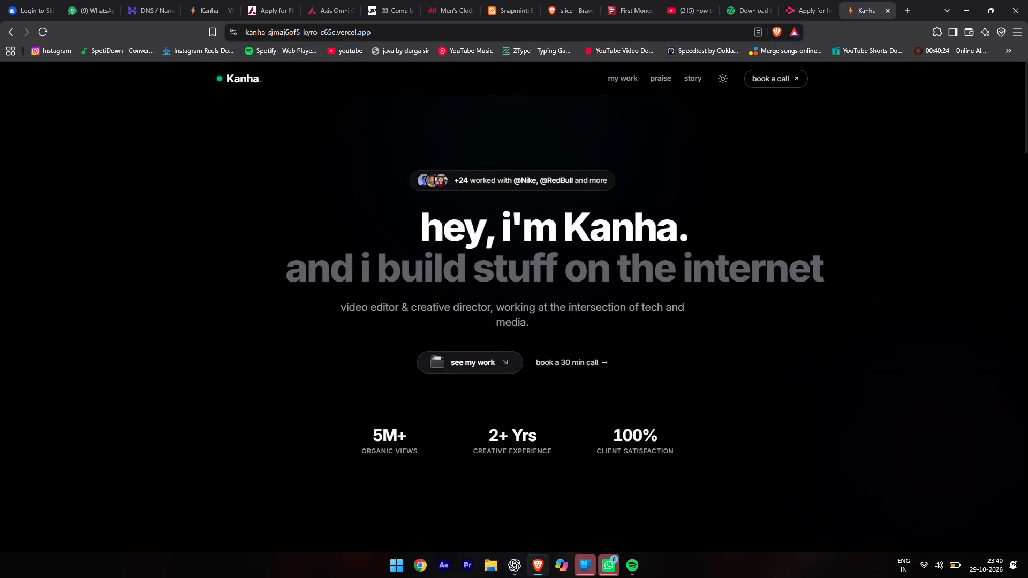
Run a Brave Search for the full www address of the Kanha portfolio's custom .com domain.
left_click_drag(380, 34, 178, 47)
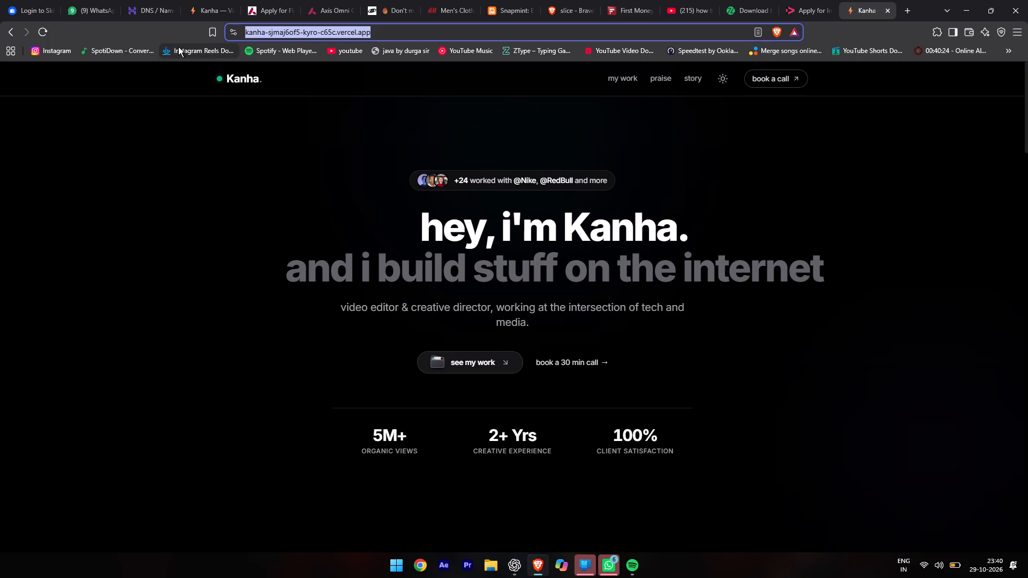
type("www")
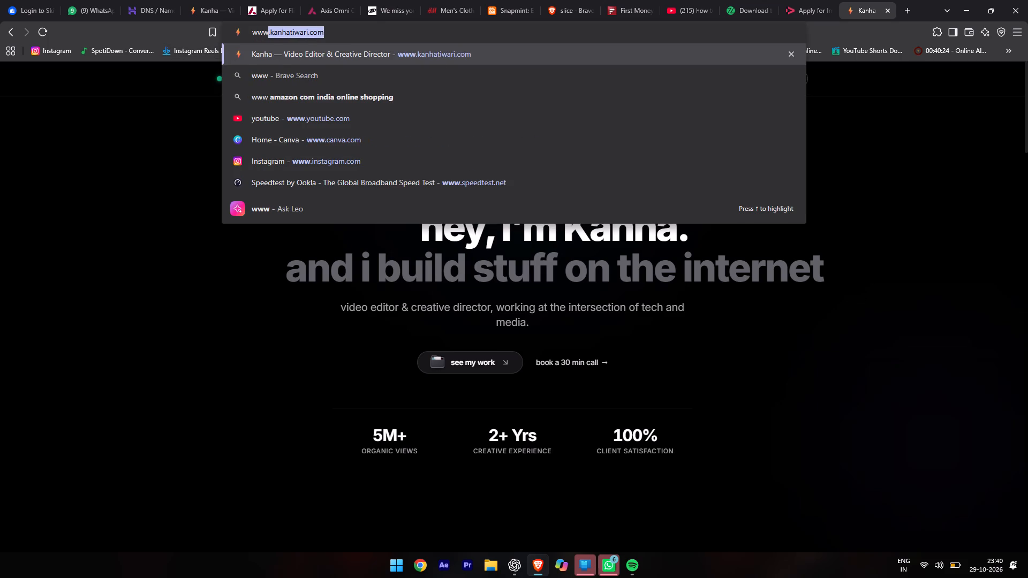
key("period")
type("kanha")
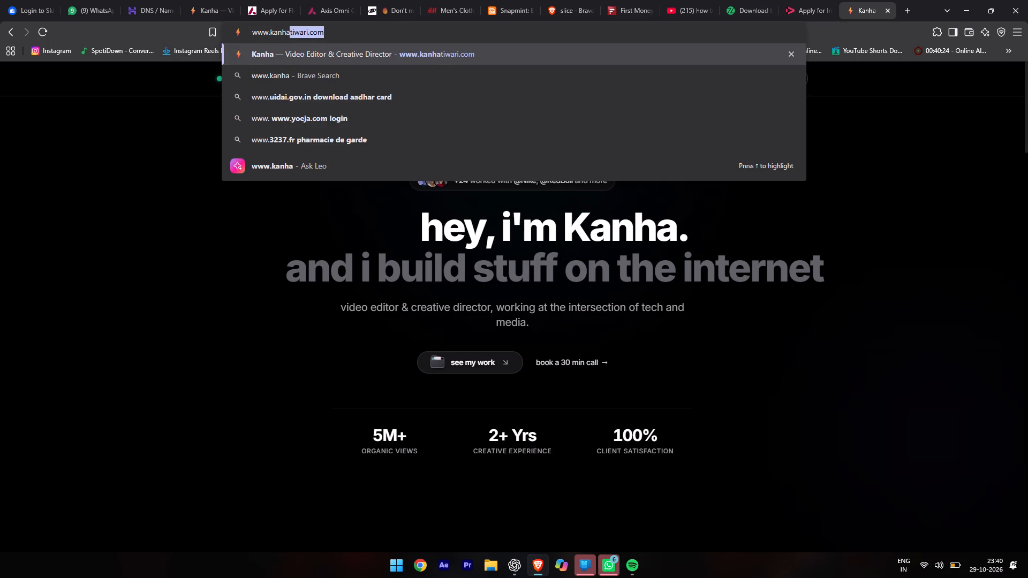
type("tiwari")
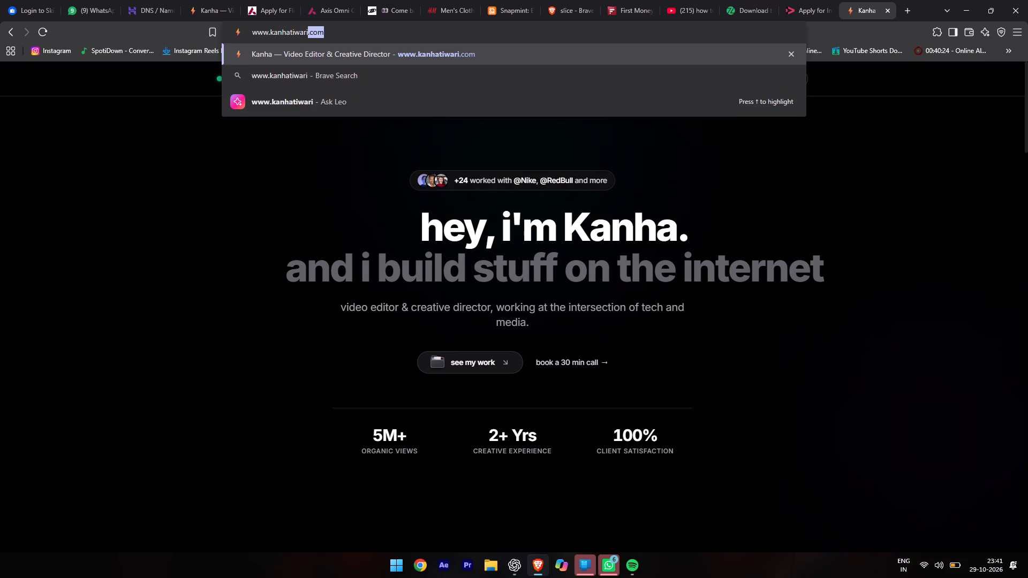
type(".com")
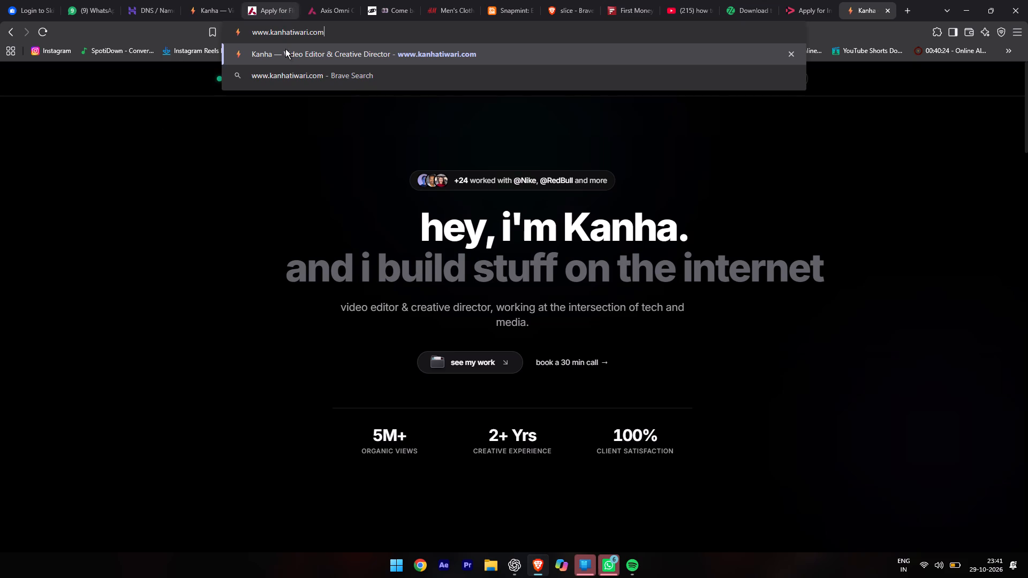
left_click(292, 78)
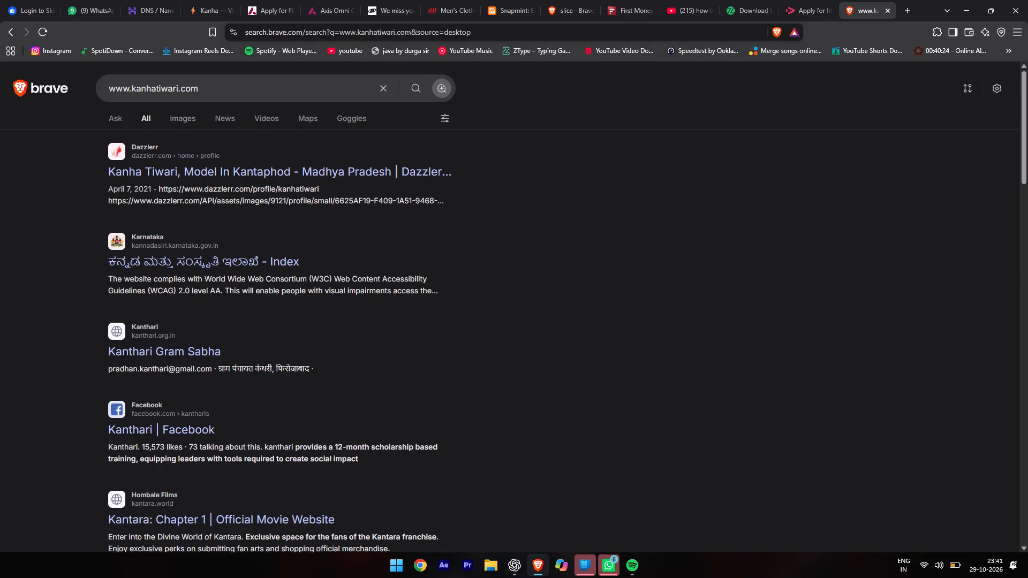
Select the whole web address of the search results page.
left_click(508, 35)
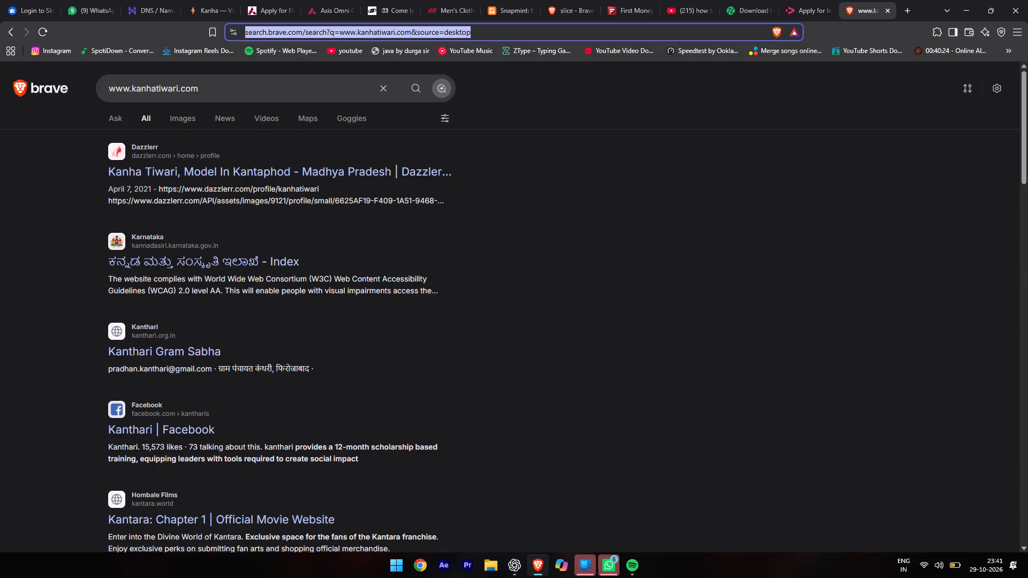
Copy only the portfolio's www domain out of the search results address and load it in place of the whole address.
left_click(337, 30)
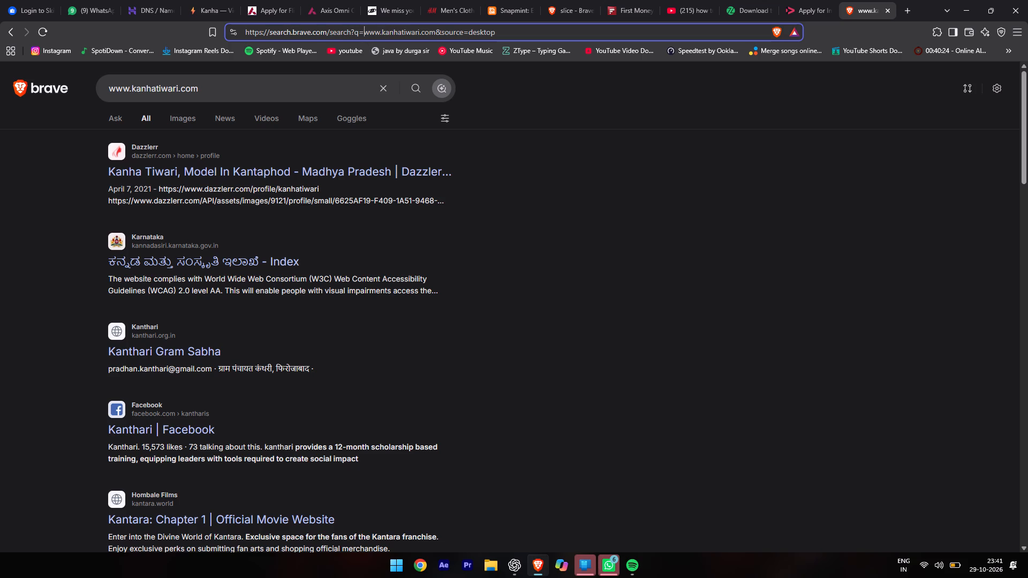
left_click_drag(362, 29, 442, 29)
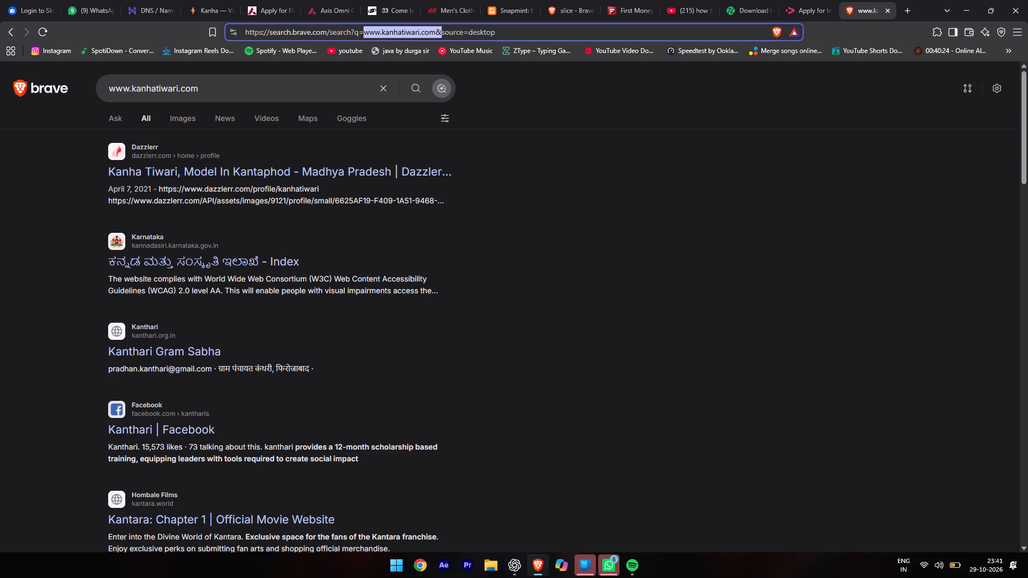
left_click_drag(442, 29, 434, 31)
key("ctrl+c")
left_click_drag(498, 33, 195, 72)
key("BackSpace")
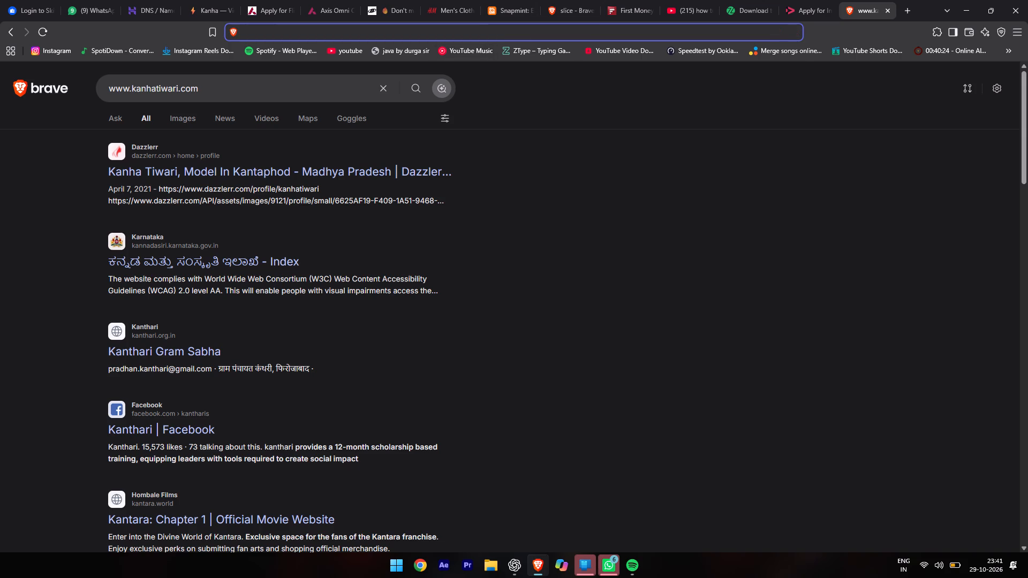
key("ctrl+v")
key("Return")
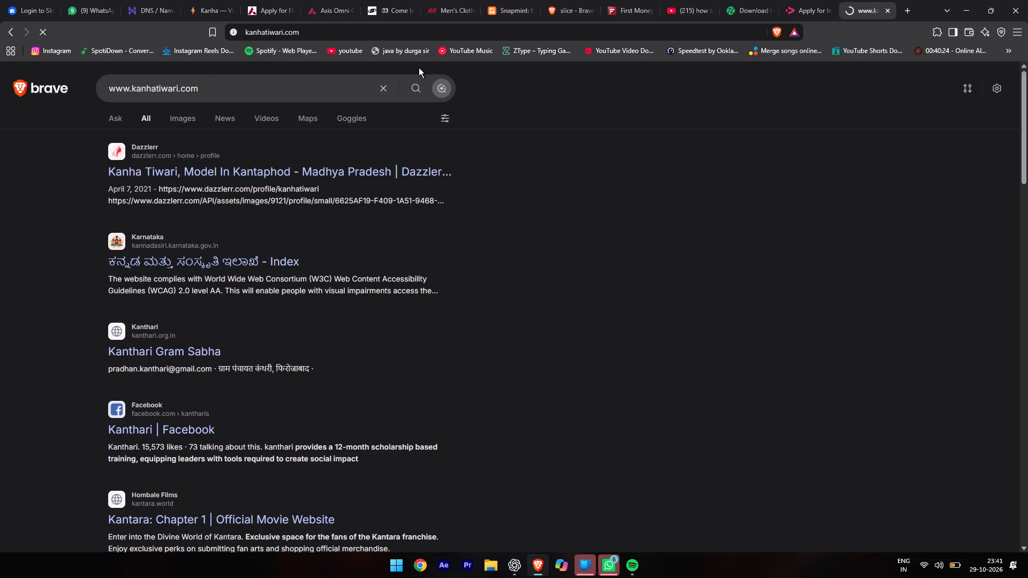
left_click(912, 9)
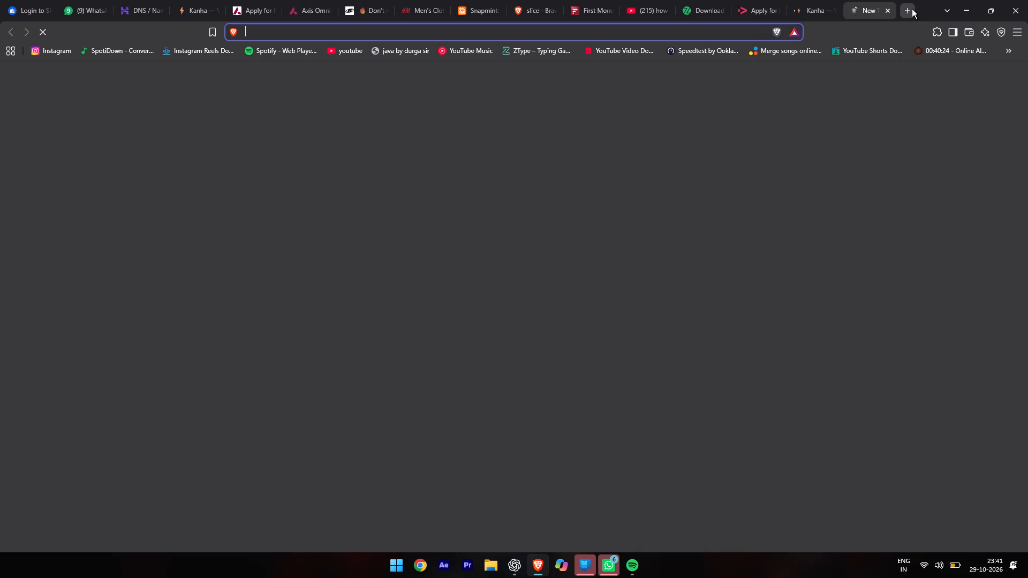
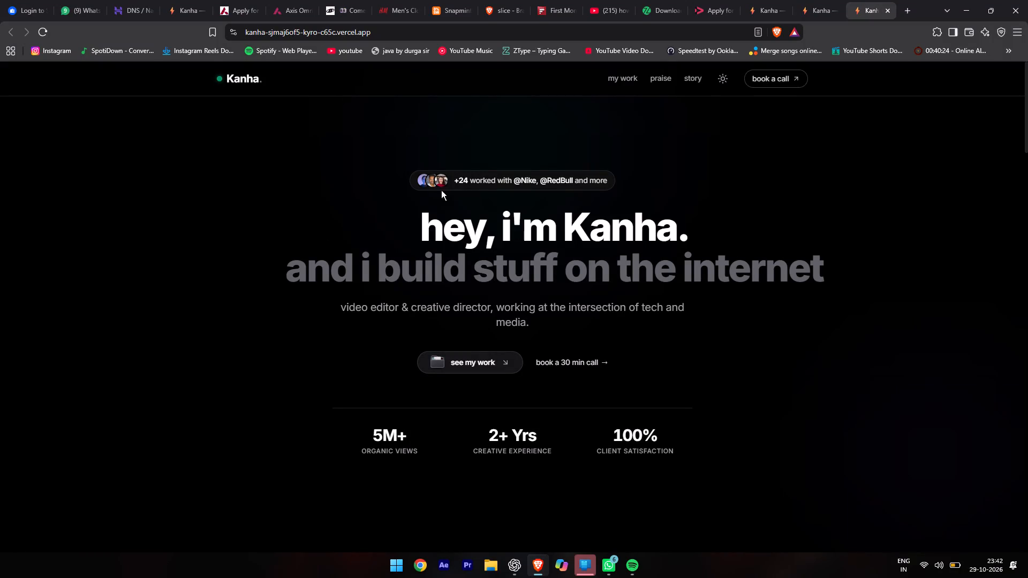
Close the three Kanha portfolio tabs that come after the LazyPay tab.
left_click(785, 13)
left_click(785, 13)
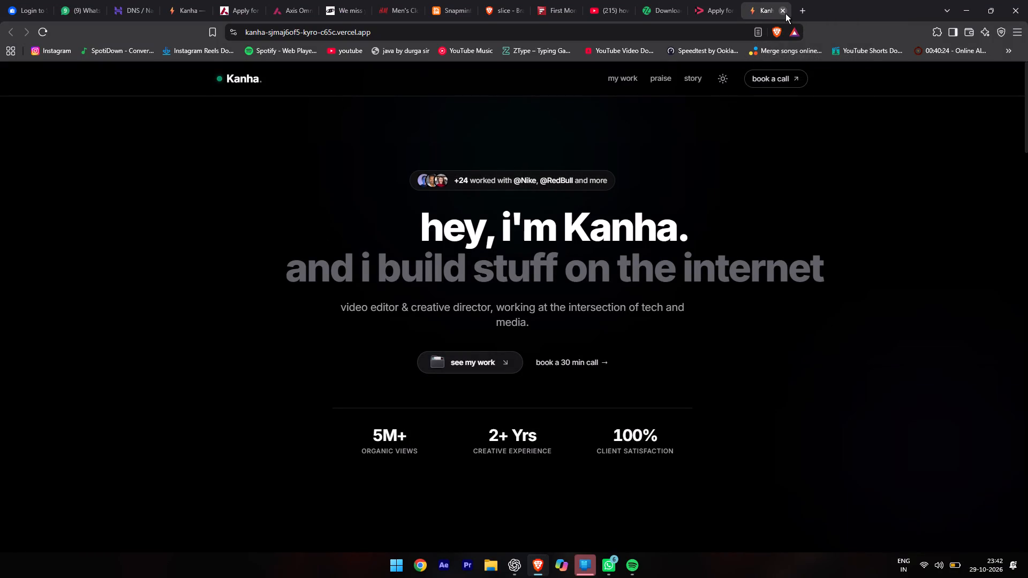
left_click(785, 13)
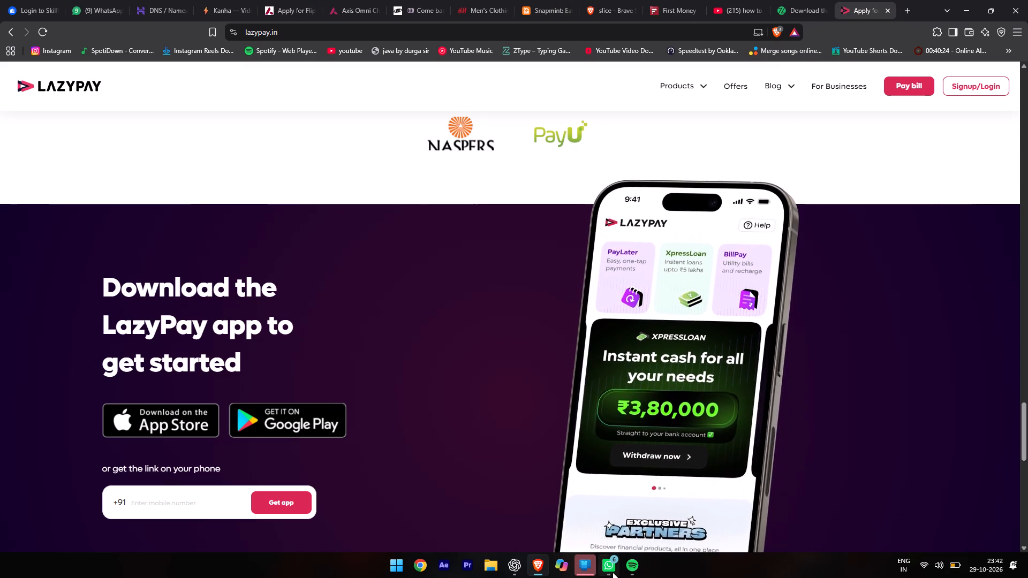
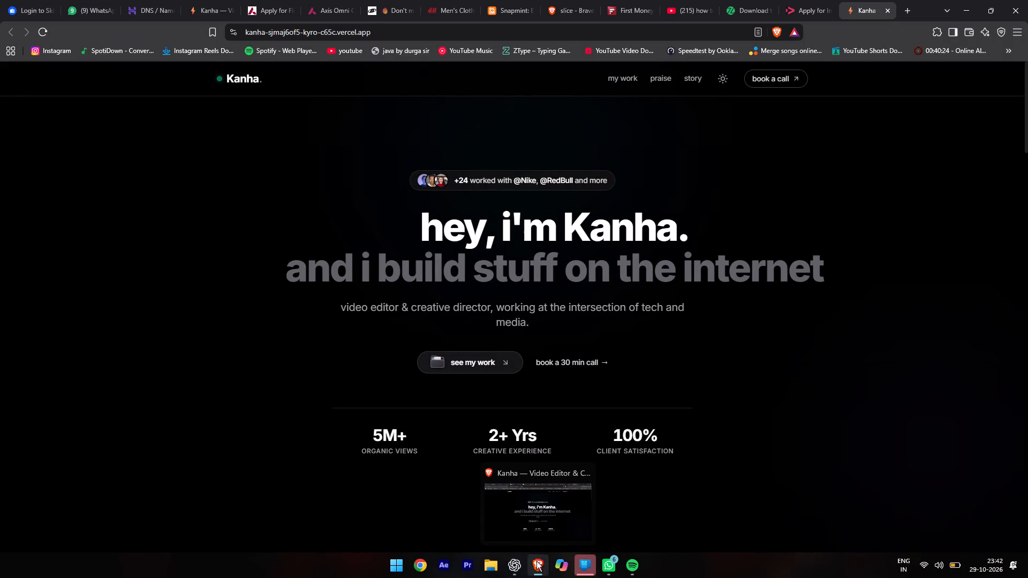
Load the www address of the Kanha portfolio's custom .com domain in a new private Brave window and check the page down to its video work.
left_click(530, 529)
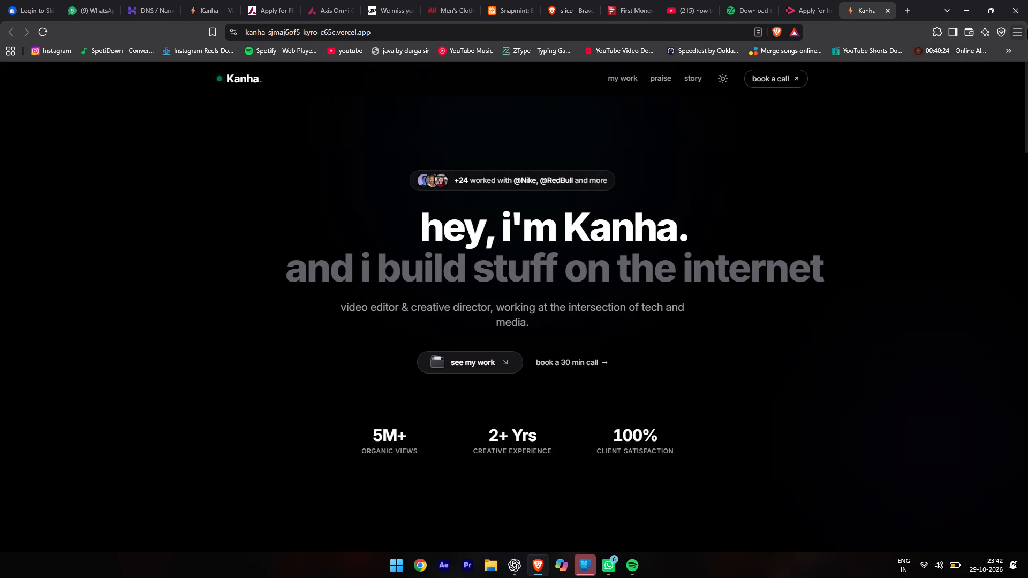
left_click(1027, 29)
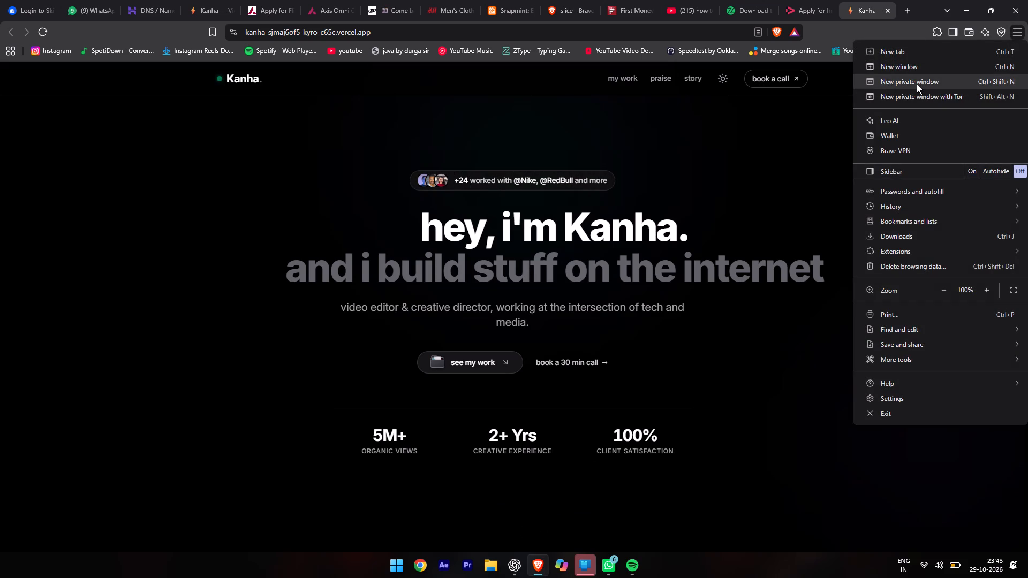
left_click(917, 84)
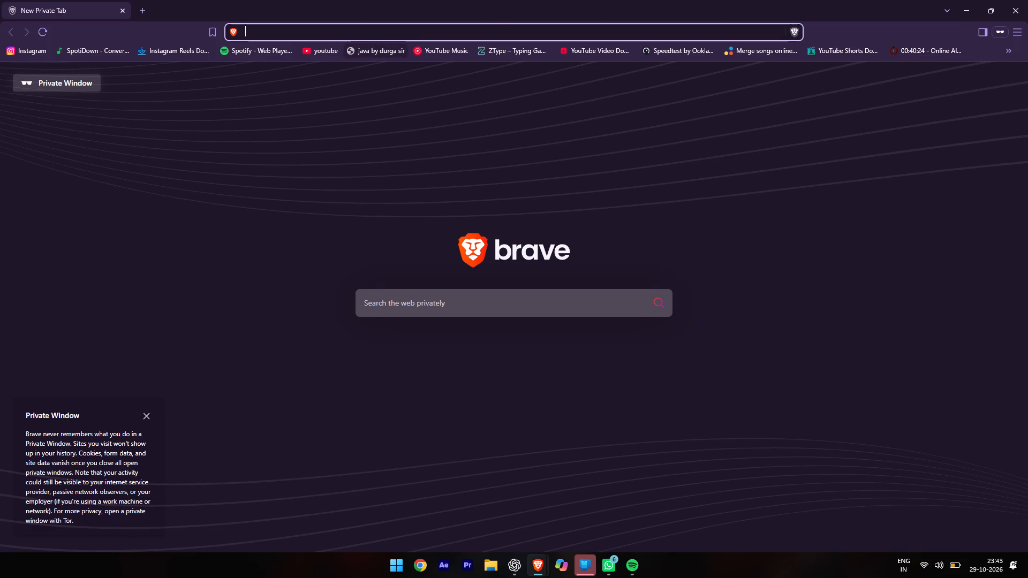
key("ctrl+v")
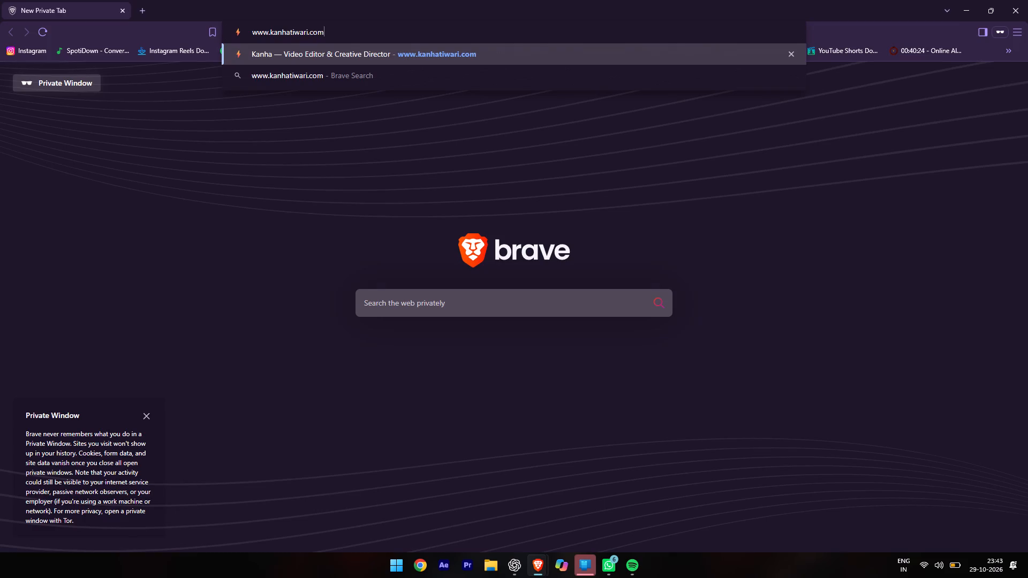
key("Return")
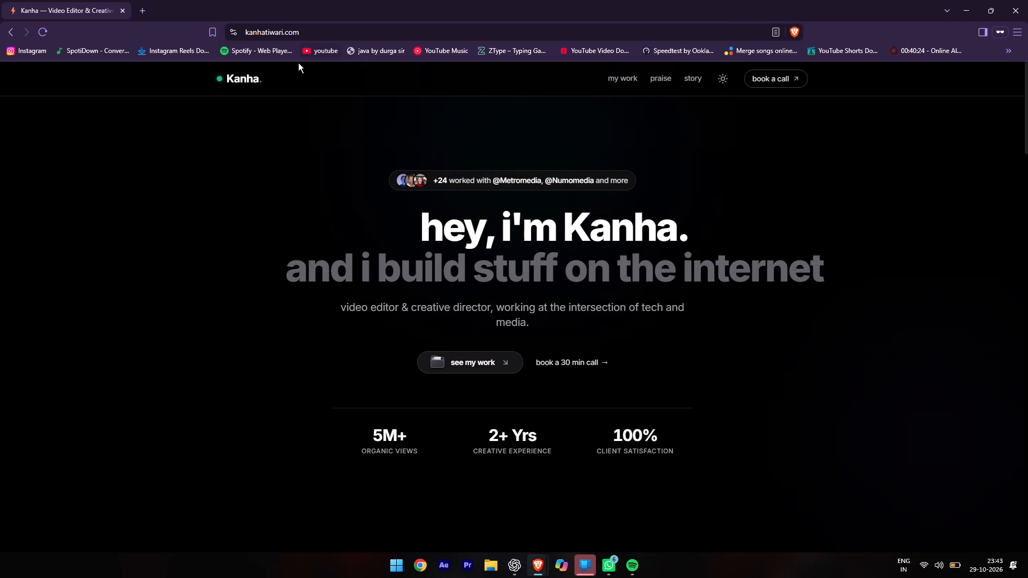
left_click(282, 151)
scroll(296, 210, "down", 6)
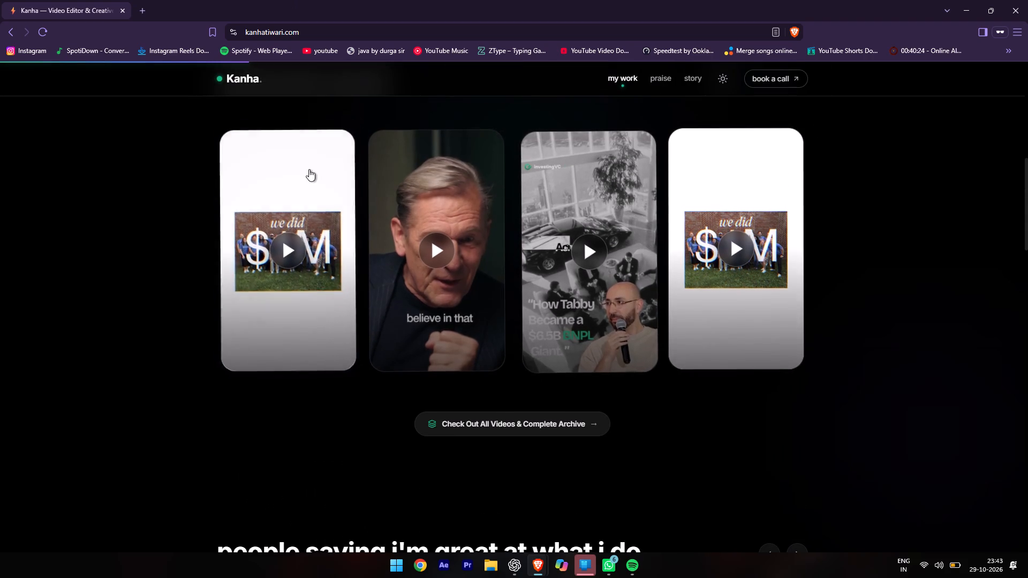
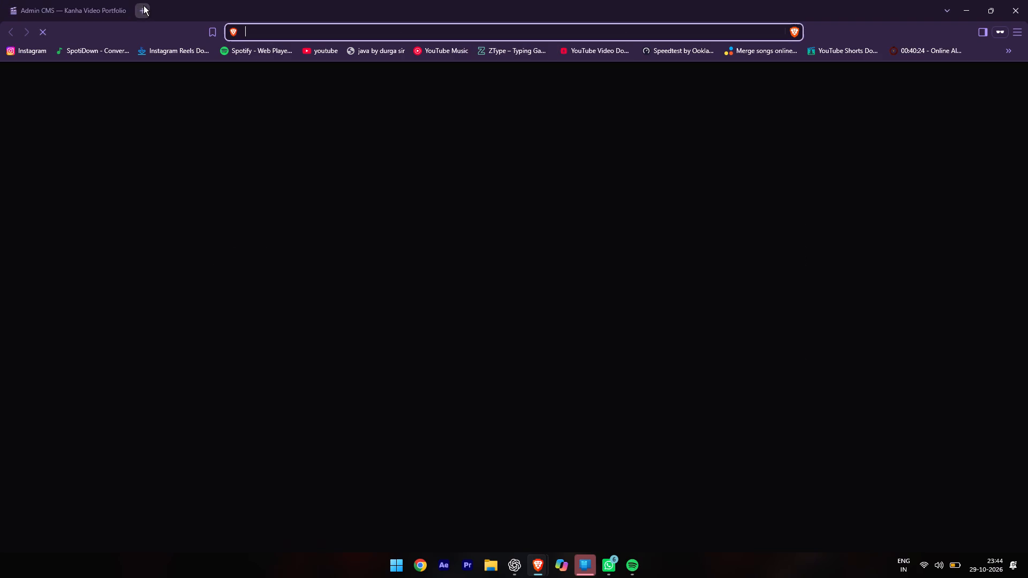
Search the web for vimeo in the new private tab.
type("vimeo")
key("Return")
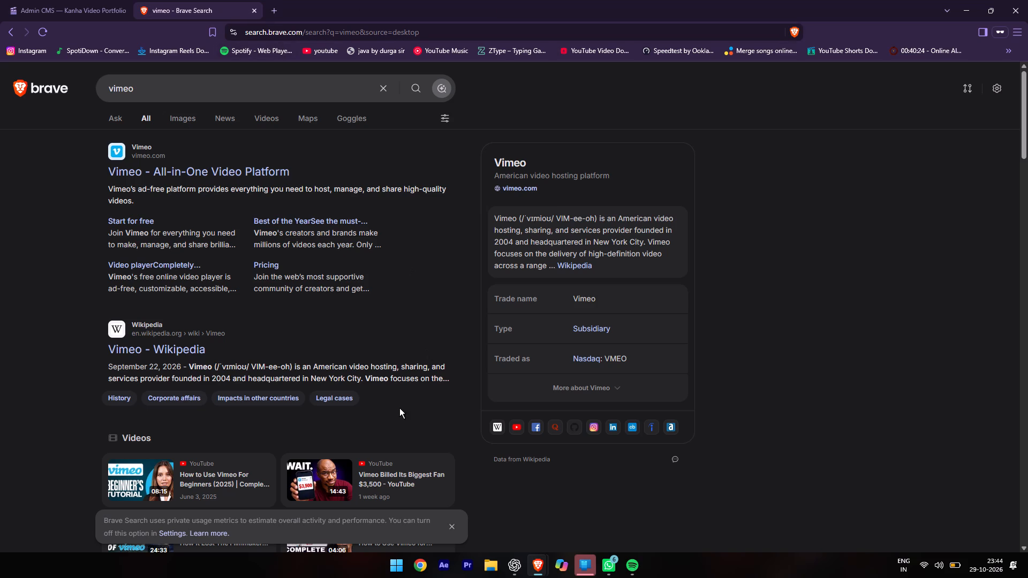
Switch to Chrome with the kanha profile, open the Vimeo home page through a search for vimeo, and dismiss the Join Vimeo offer.
left_click(411, 575)
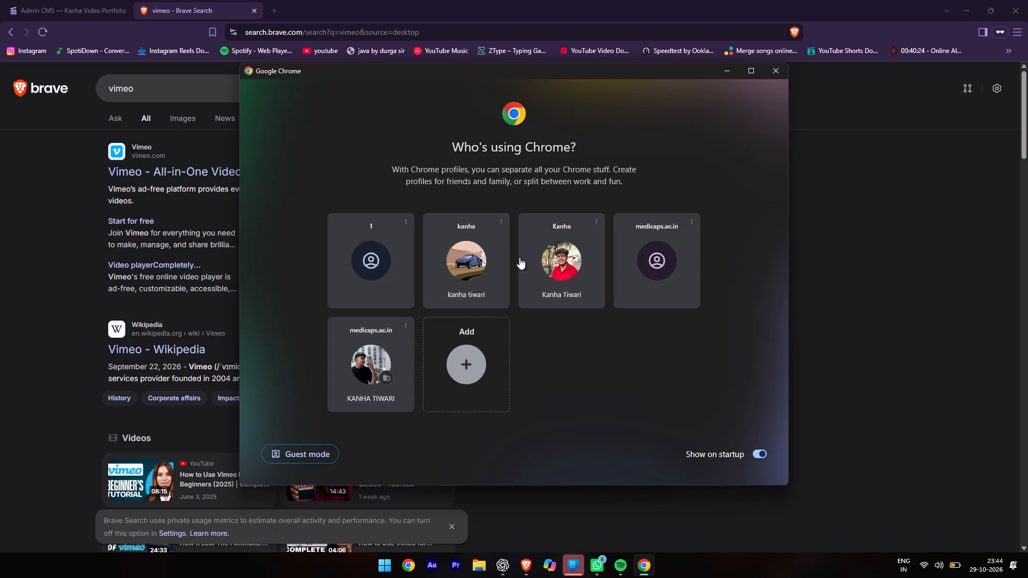
left_click(491, 261)
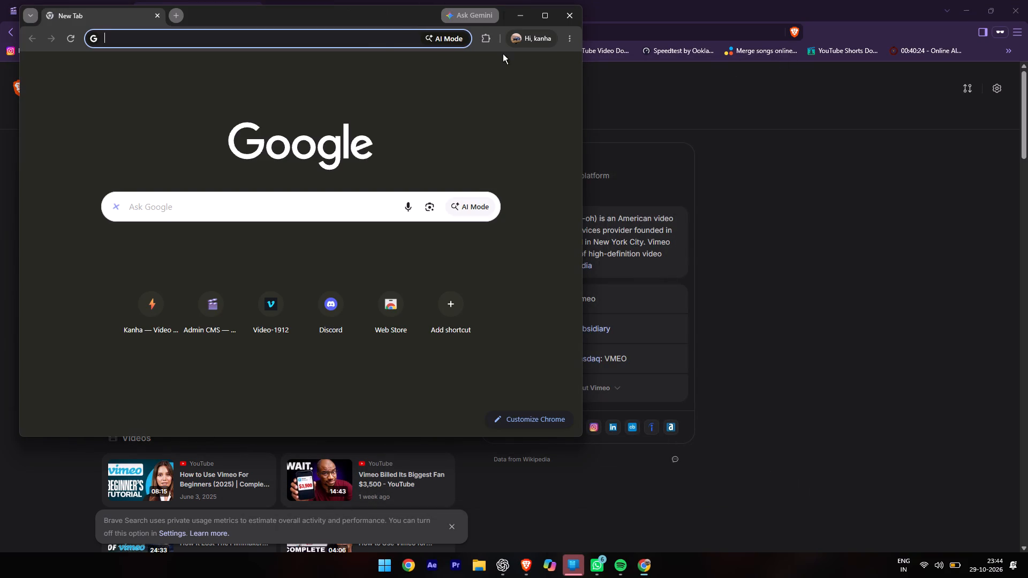
type("vim")
key("Return")
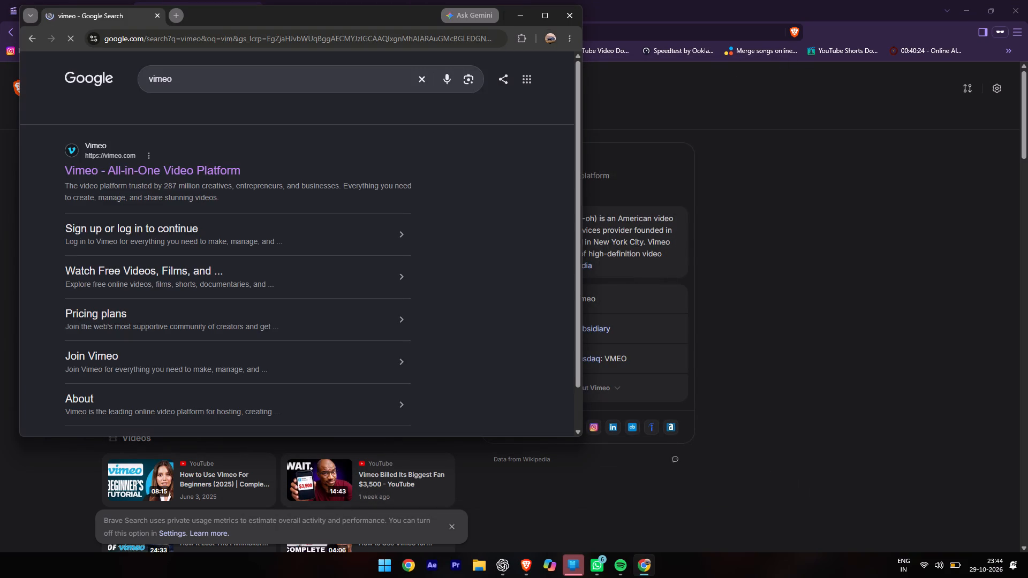
left_click(172, 173)
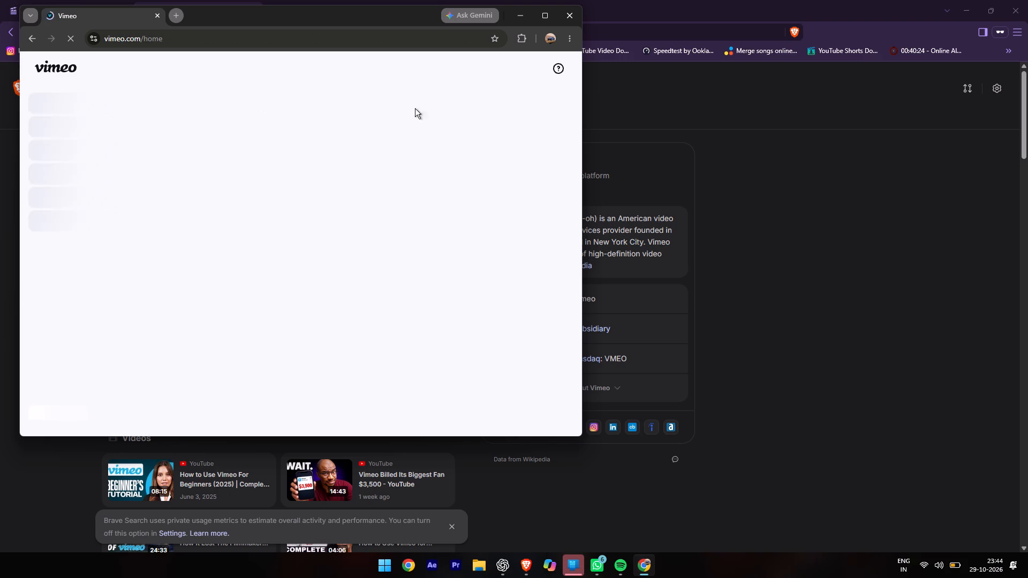
left_click(544, 17)
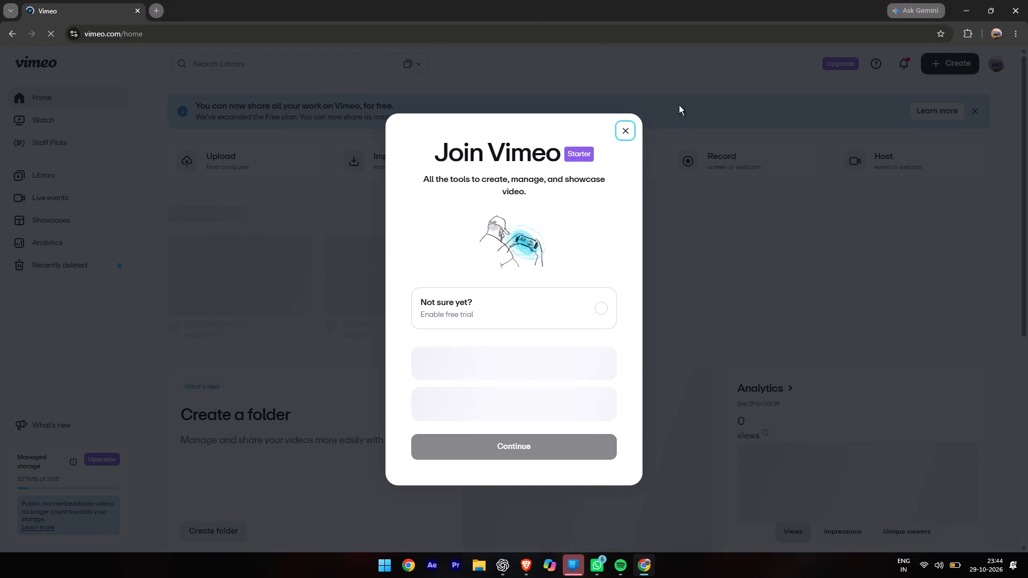
left_click(621, 128)
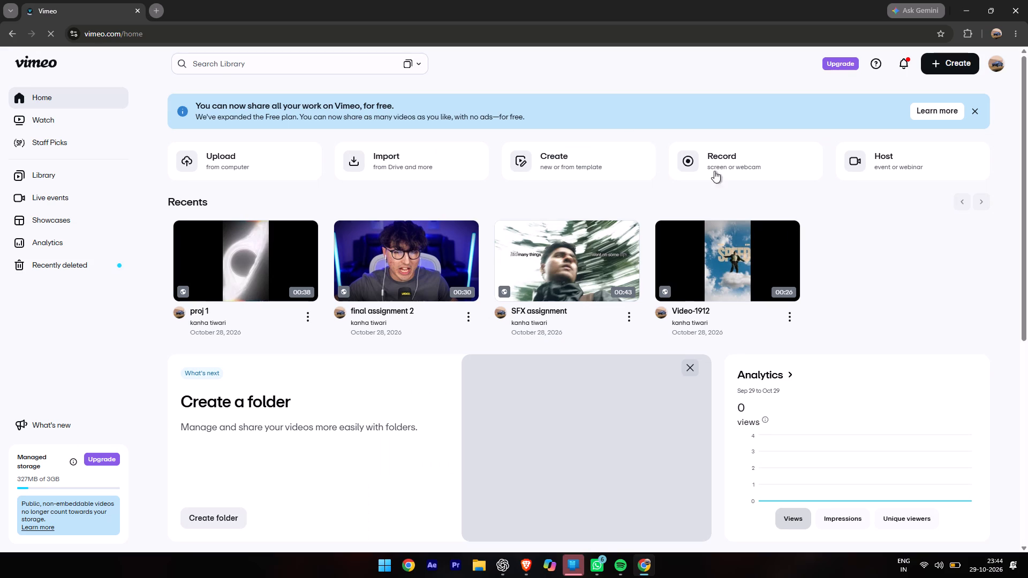
Copy the link of Video-1912 from Vimeo and enter it as the video URL in the Kanha CMS form in private Brave.
left_click(794, 231)
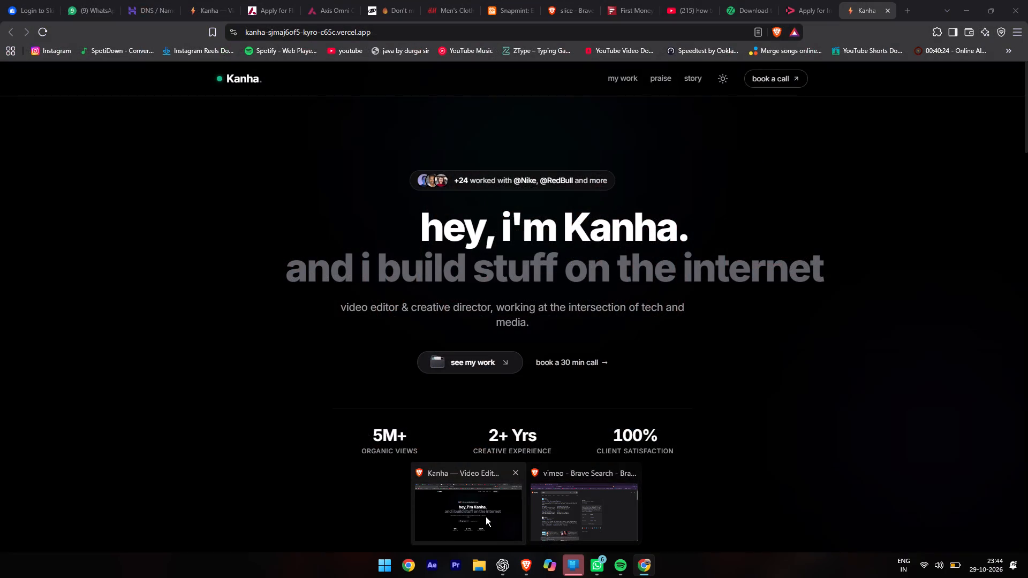
left_click(486, 516)
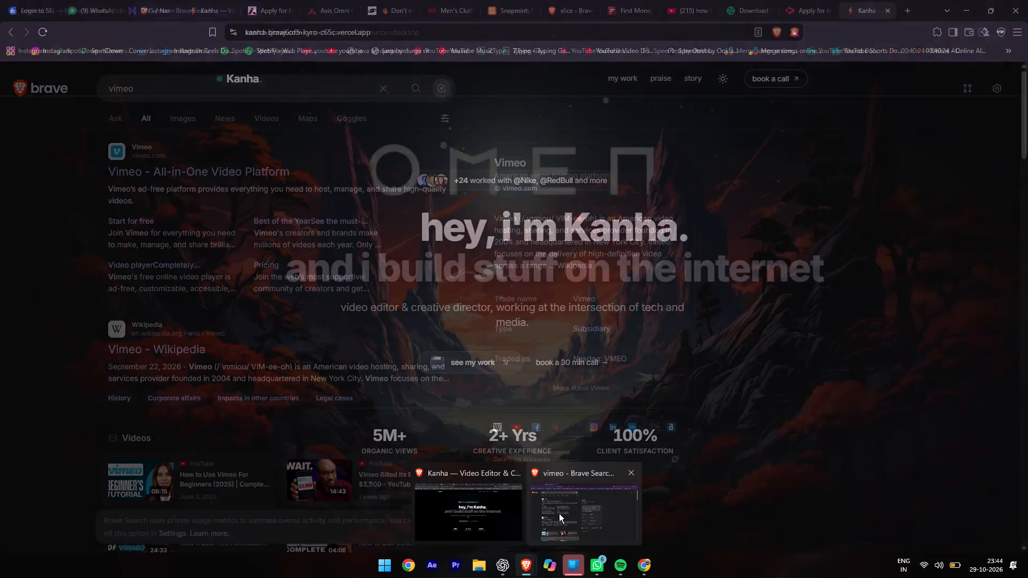
left_click(565, 515)
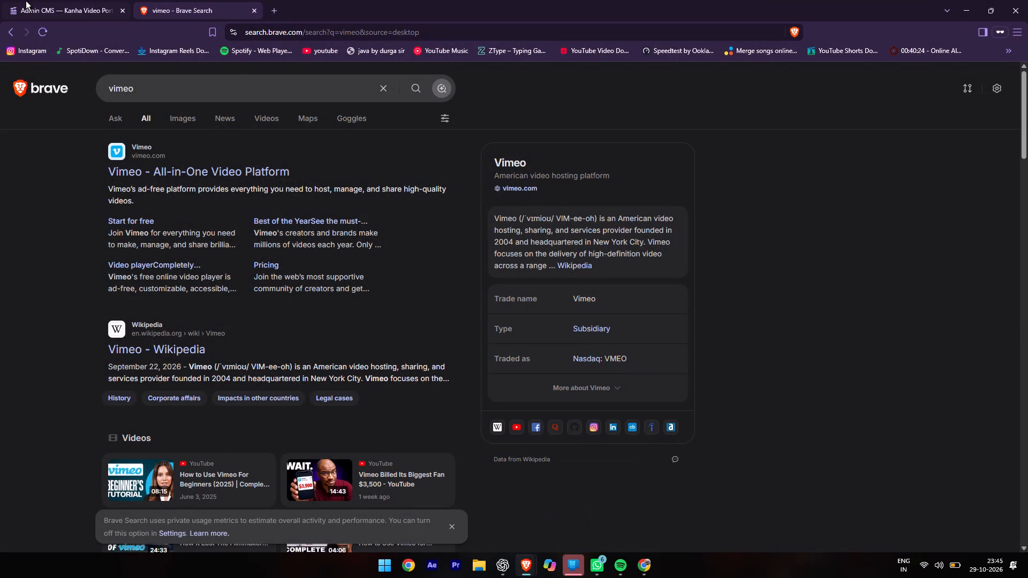
left_click(26, 1)
scroll(391, 200, "up", 7)
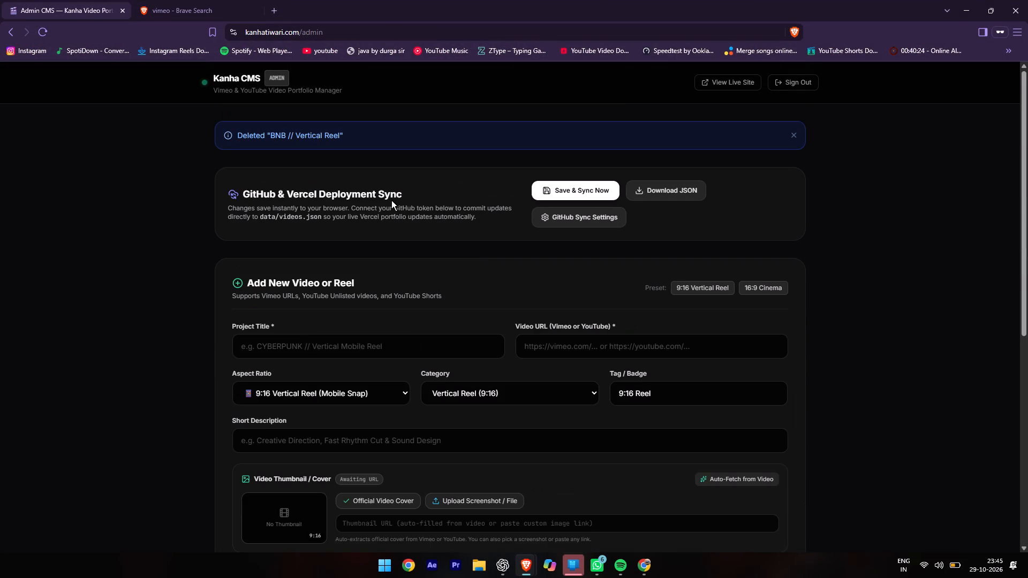
left_click(566, 351)
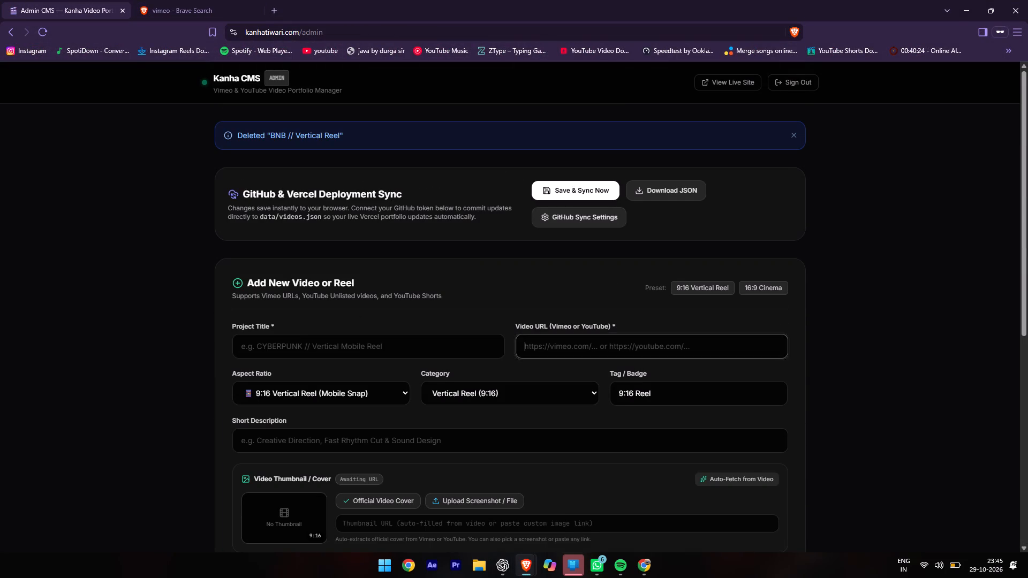
key("ctrl+v")
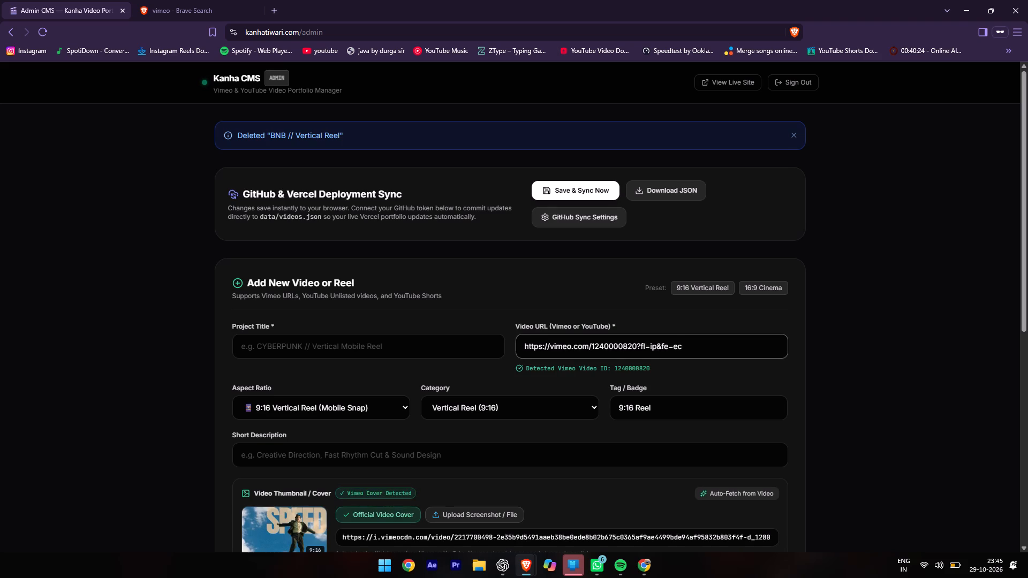
Check the new video form's cover thumbnail and its aspect ratio options.
scroll(566, 351, "down", 5)
scroll(632, 217, "up", 1)
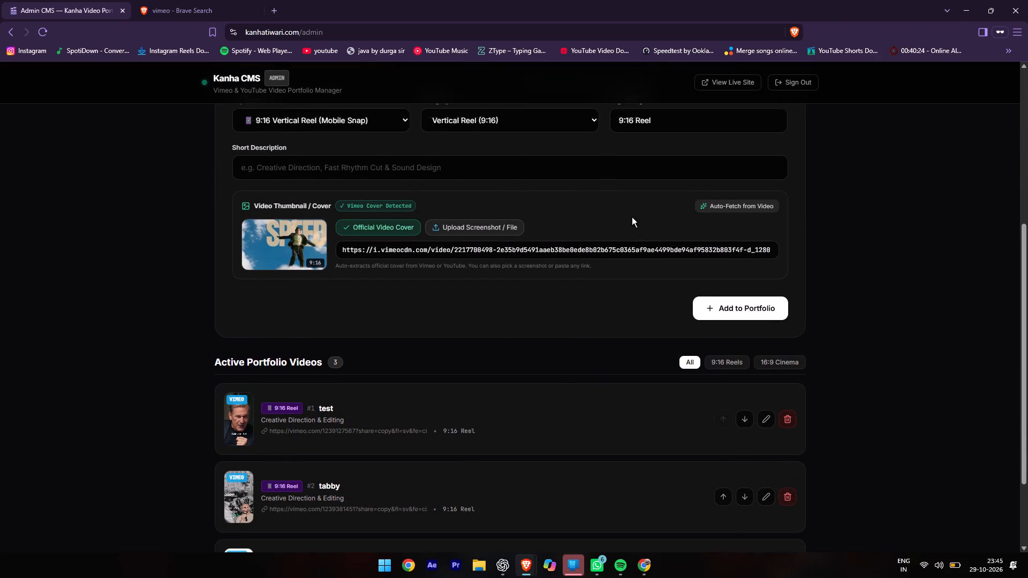
scroll(632, 217, "up", 3)
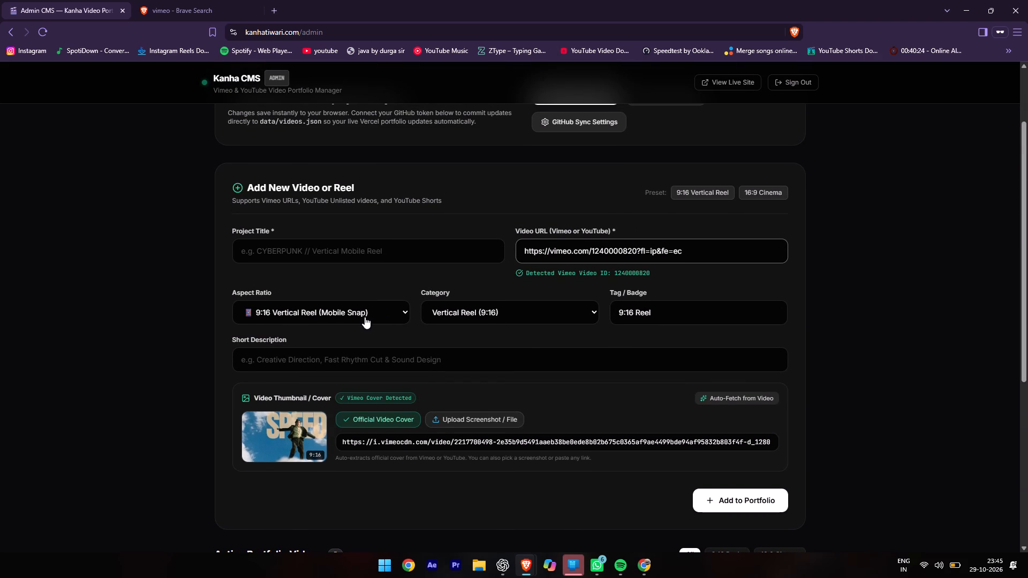
left_click(365, 317)
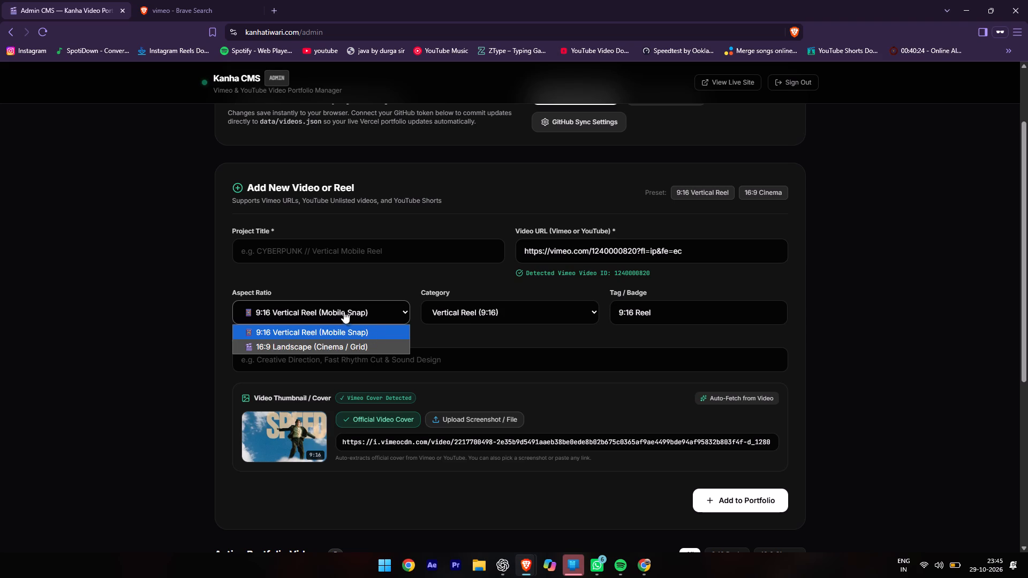
left_click(334, 266)
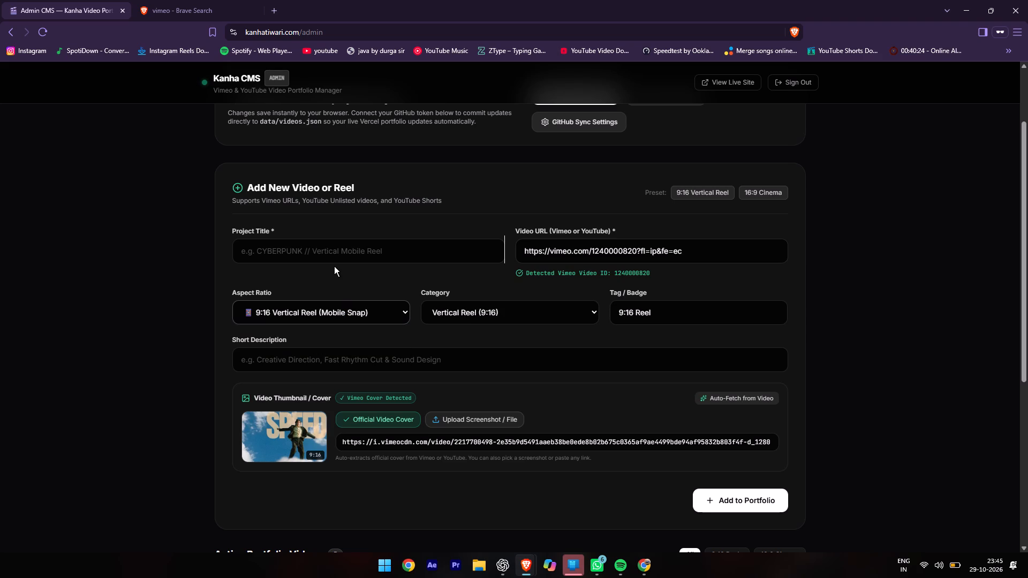
Try to save and sync the portfolio with the new video entry still only filled in.
scroll(334, 266, "up", 3)
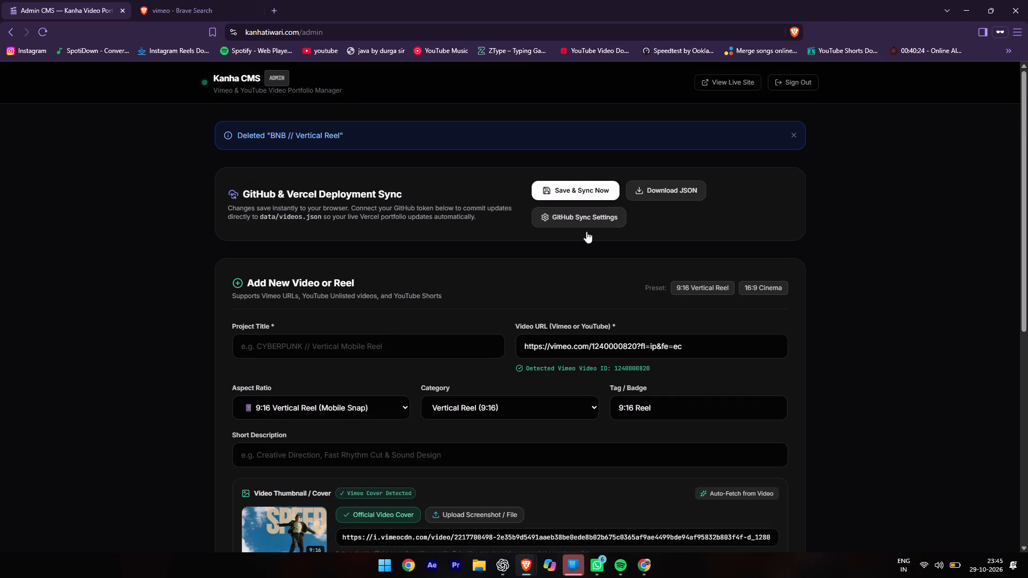
scroll(601, 317, "right", 1)
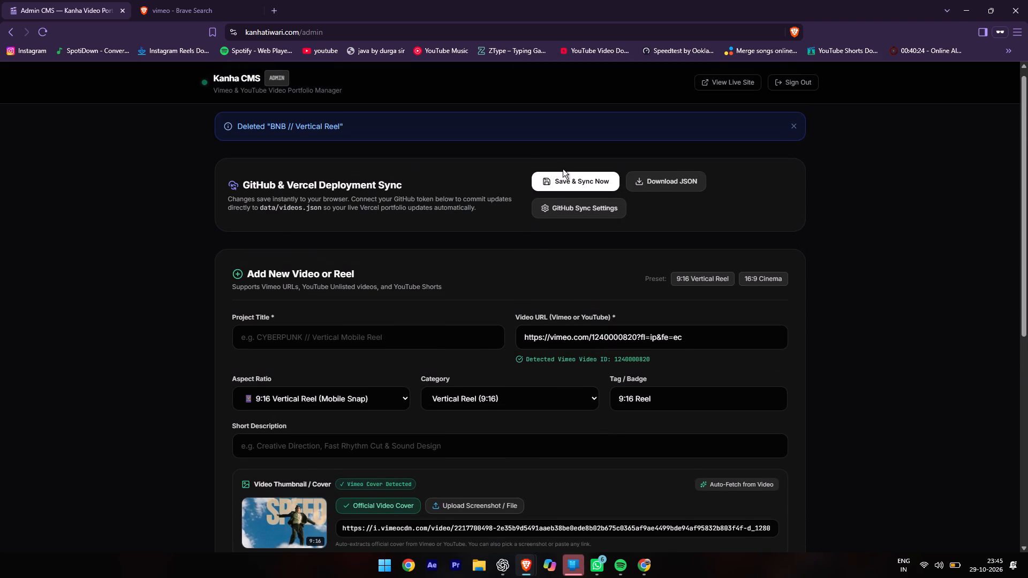
left_click(564, 178)
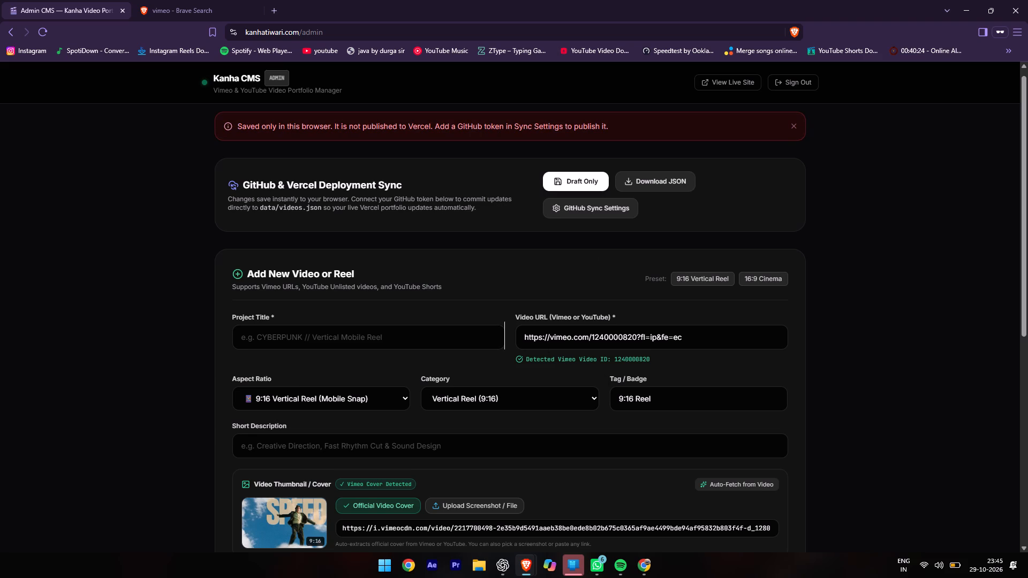
Title the new project Podcast and add it to the portfolio.
left_click(426, 339)
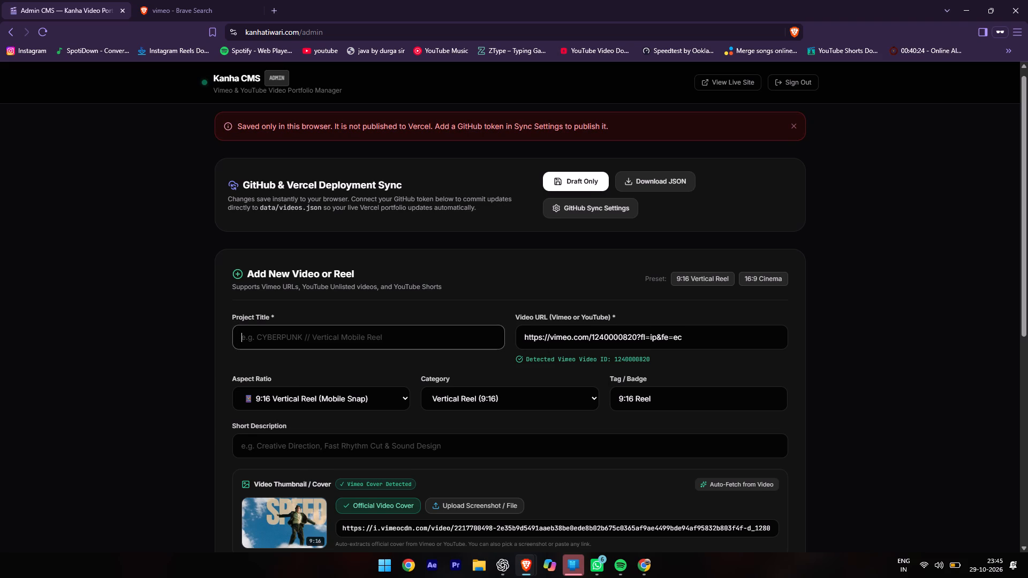
type("Po")
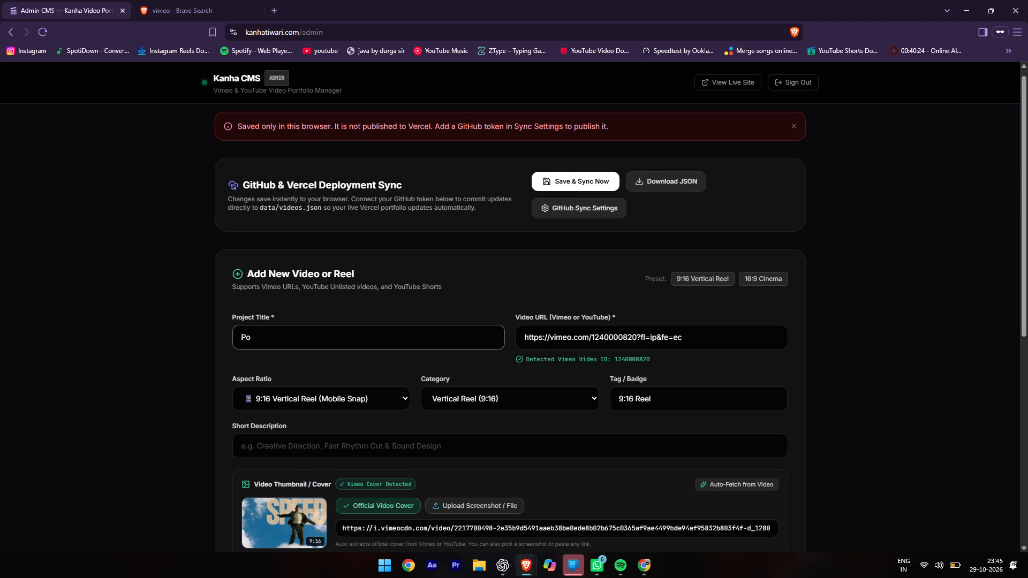
type("dcast")
scroll(493, 382, "down", 3)
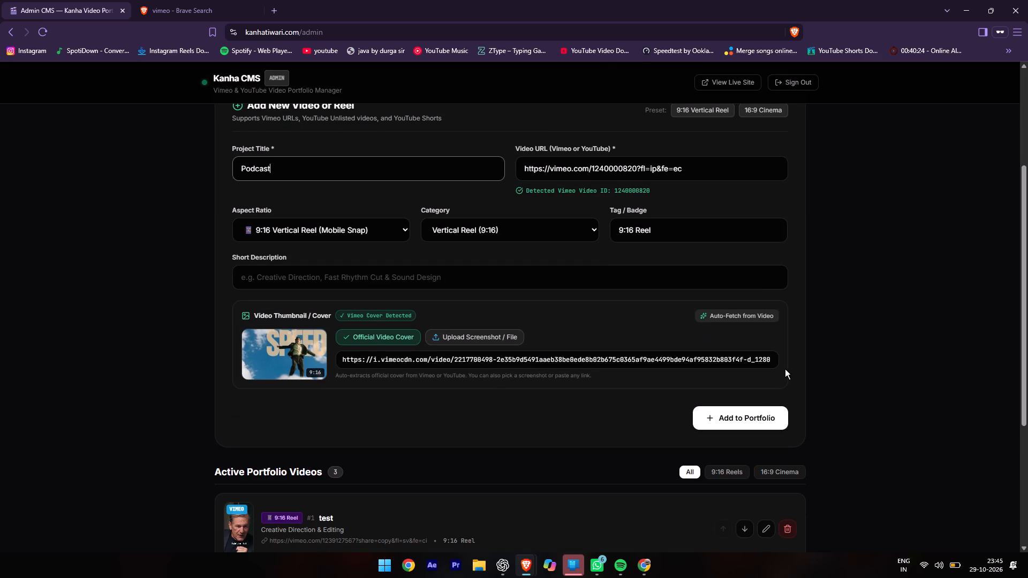
left_click(753, 420)
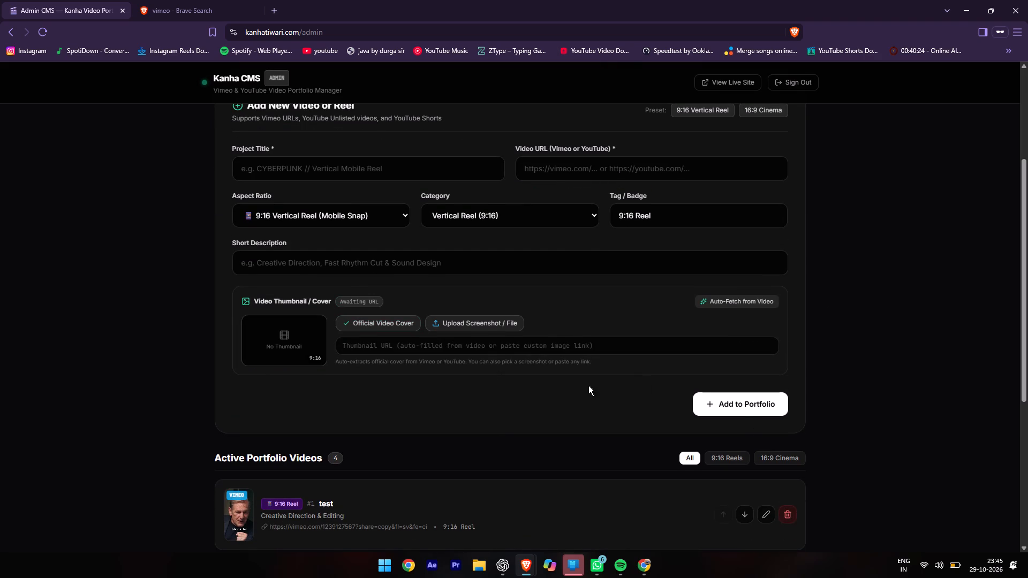
Move the Podcast video up to first place in the active portfolio videos.
scroll(497, 437, "down", 5)
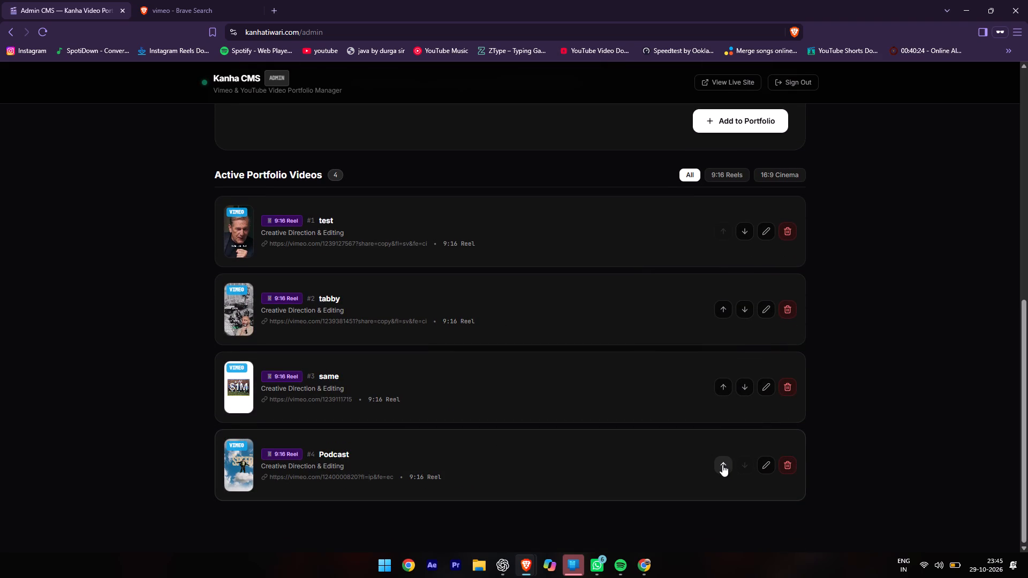
left_click(722, 465)
left_click(723, 387)
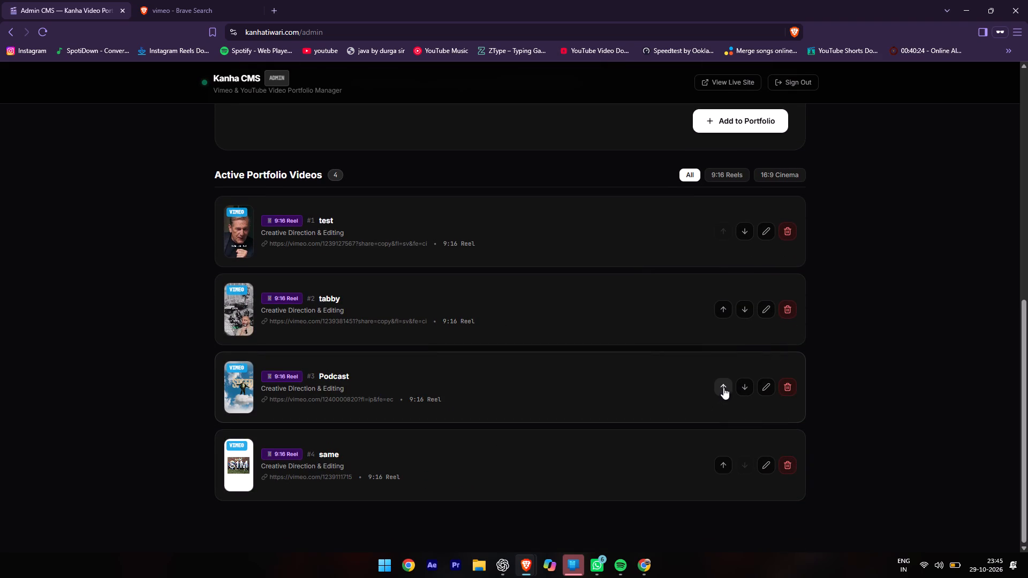
left_click(722, 306)
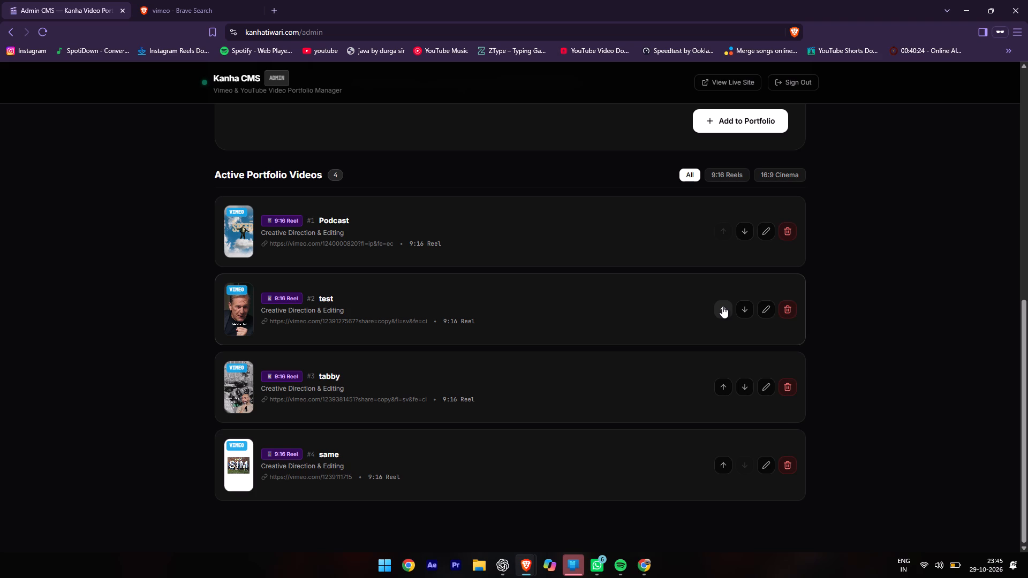
Save and sync the reordered portfolio videos to the live site.
scroll(630, 389, "up", 9)
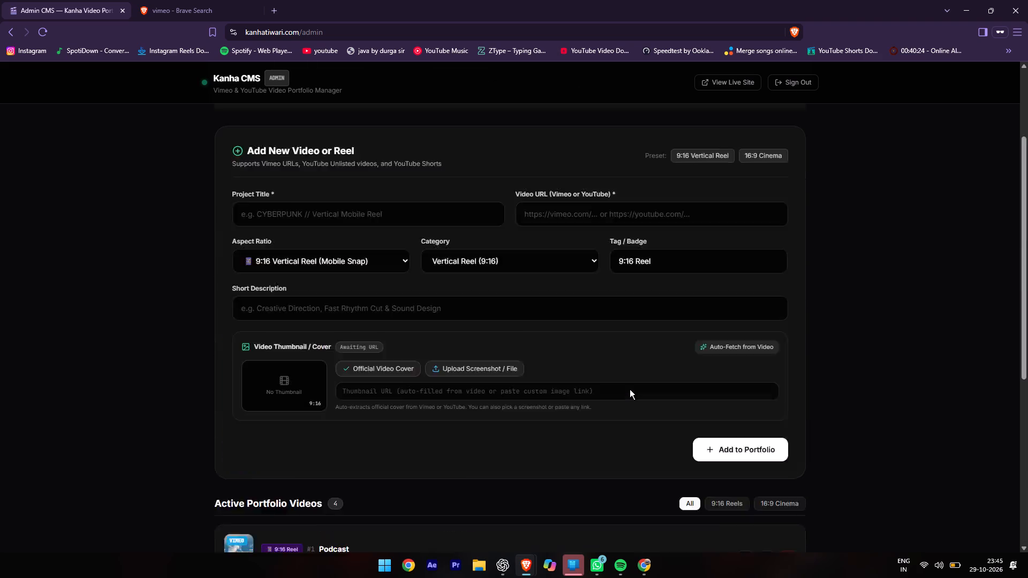
left_click(569, 183)
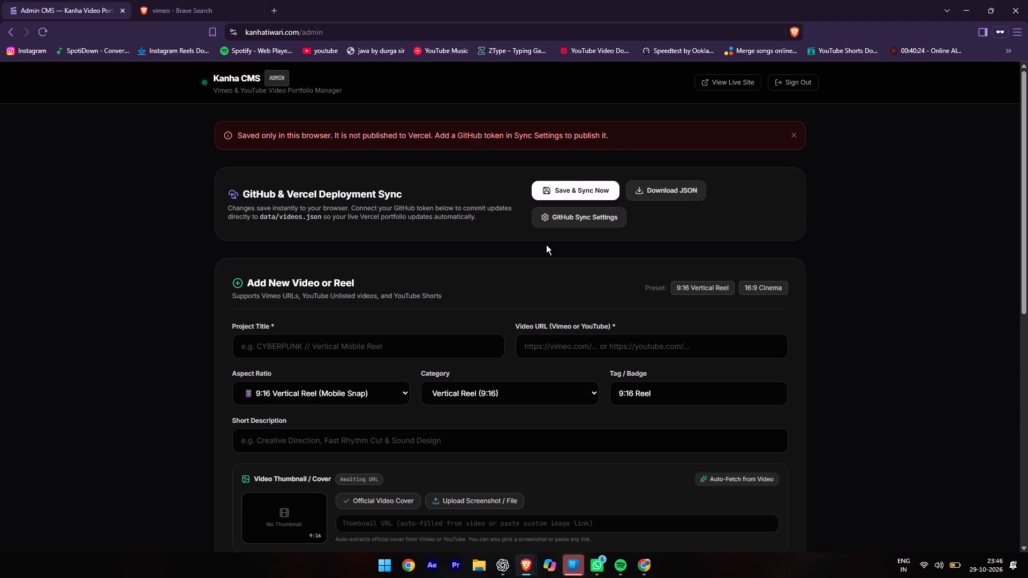
Capture a screenshot of the Kanha CMS admin page from its header down to the thumbnail section.
key("Print")
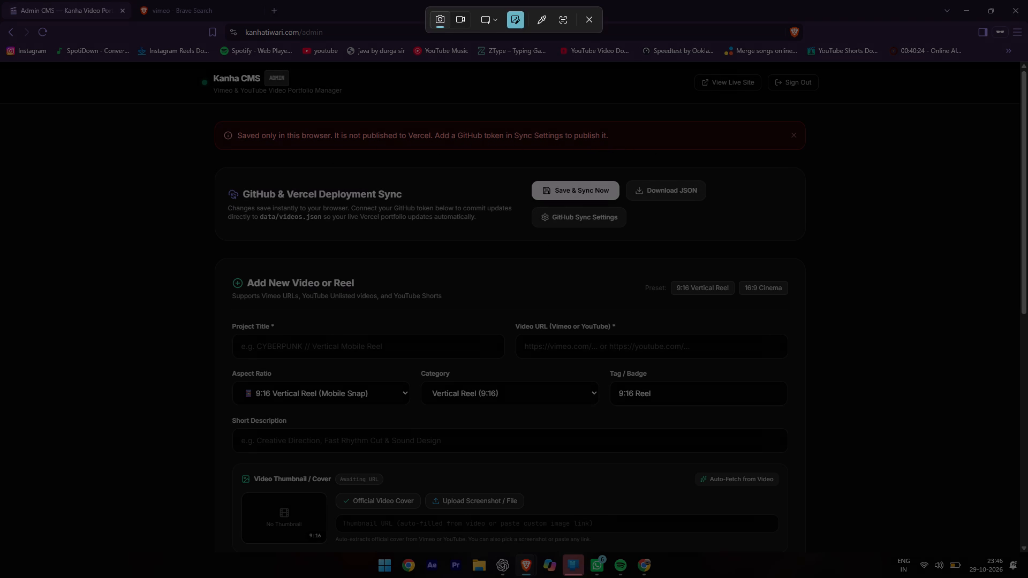
left_click_drag(199, 64, 704, 452)
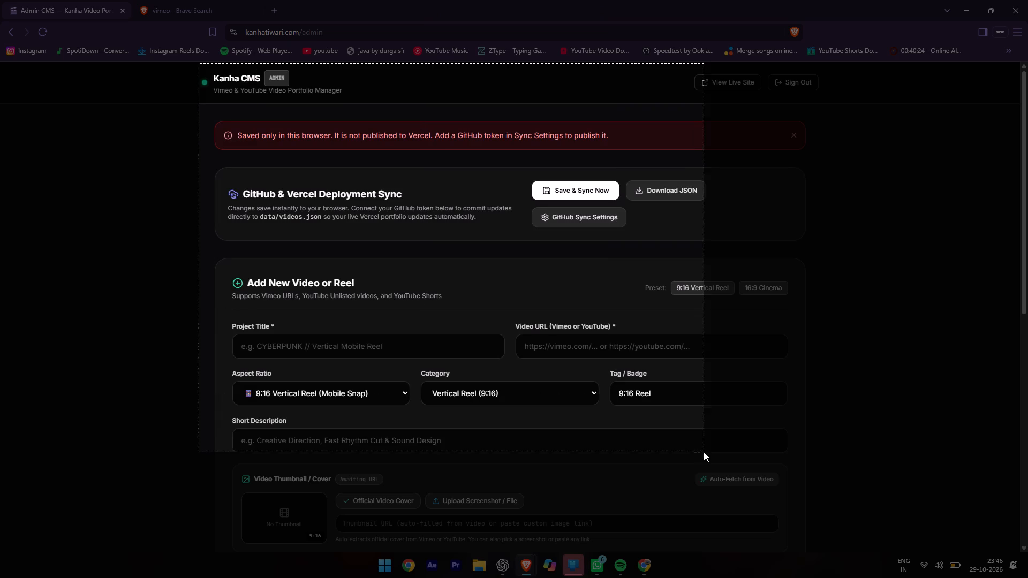
left_click_drag(704, 452, 820, 536)
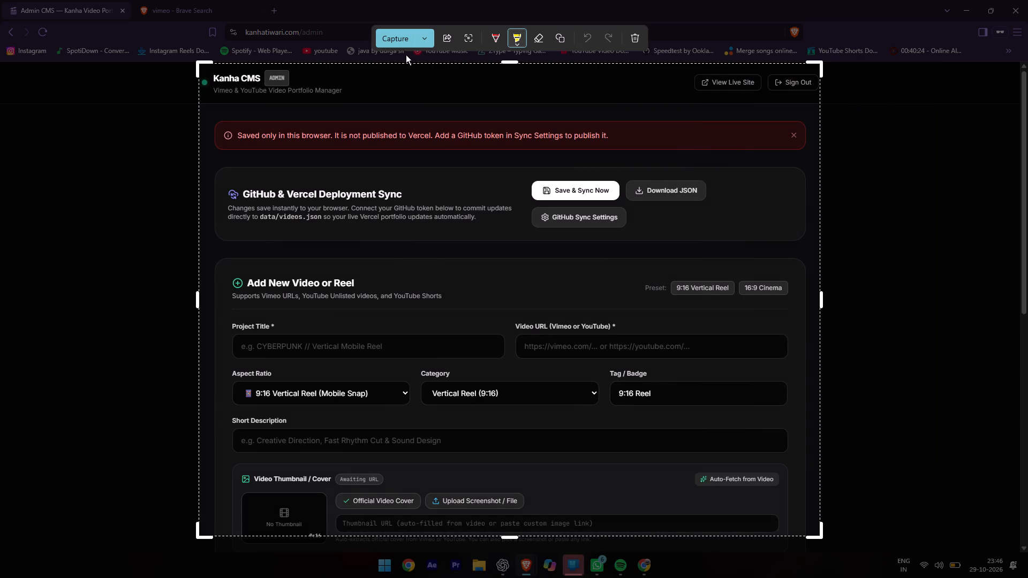
left_click(388, 32)
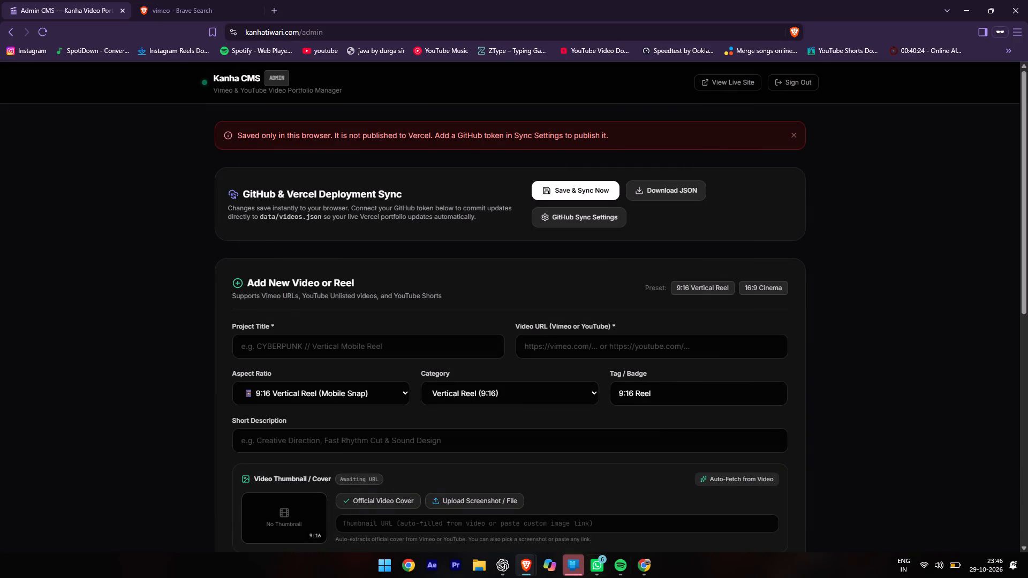
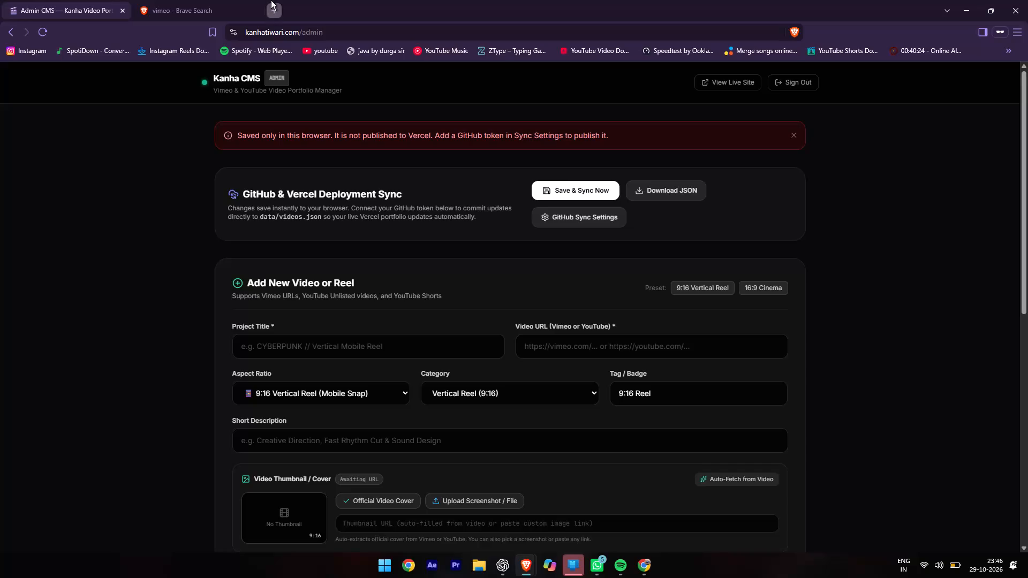
Open the Kanha portfolio's custom domain in the new private tab and check its selected work section.
key("ctrl+v")
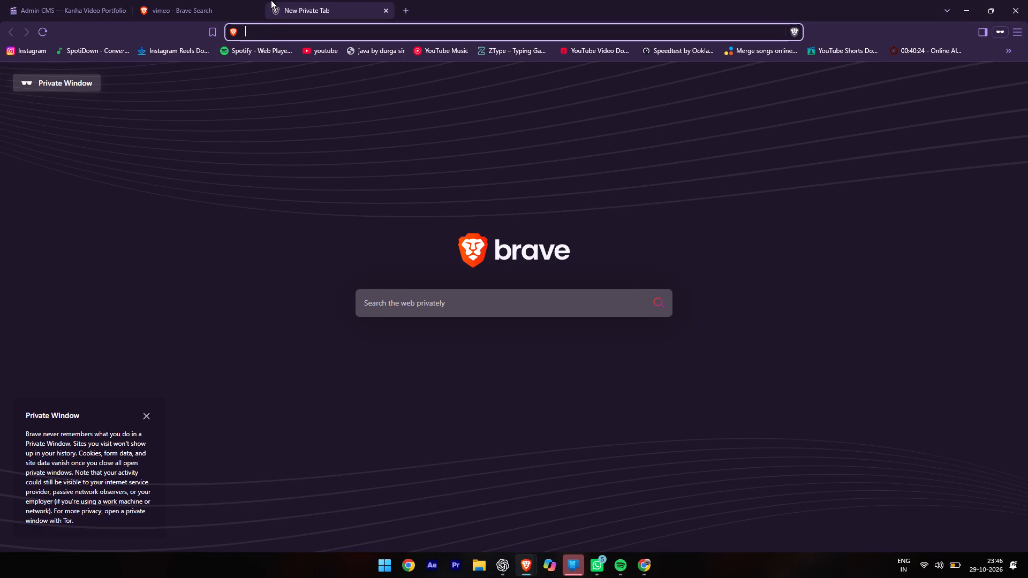
key("ctrl+v")
key("shift+k")
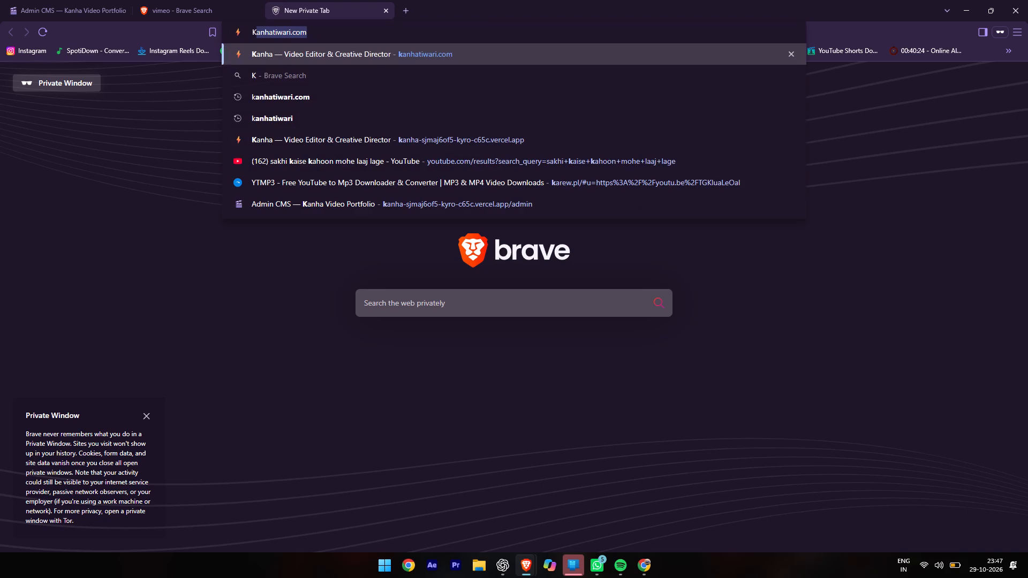
key("Return")
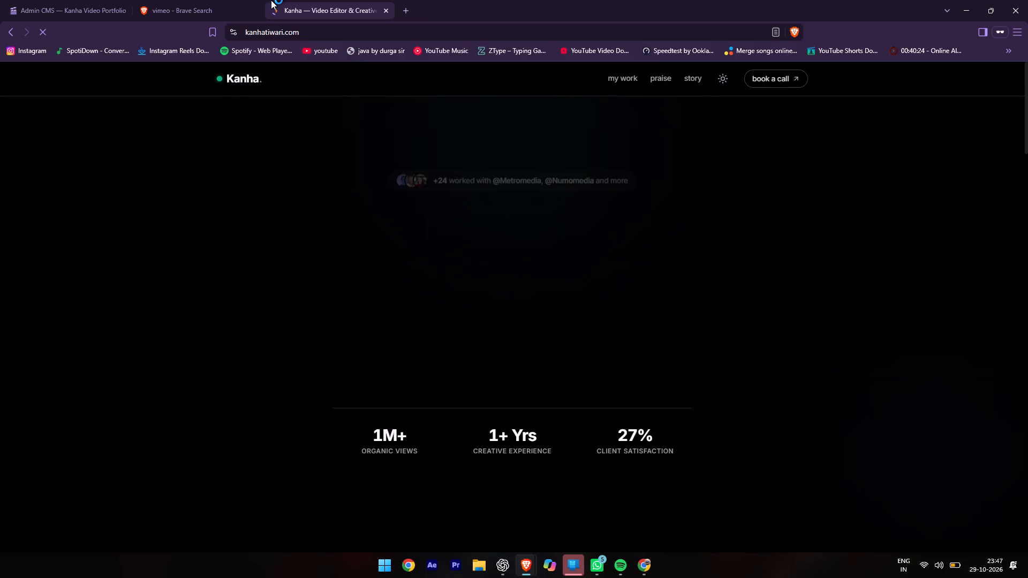
scroll(397, 318, "down", 3)
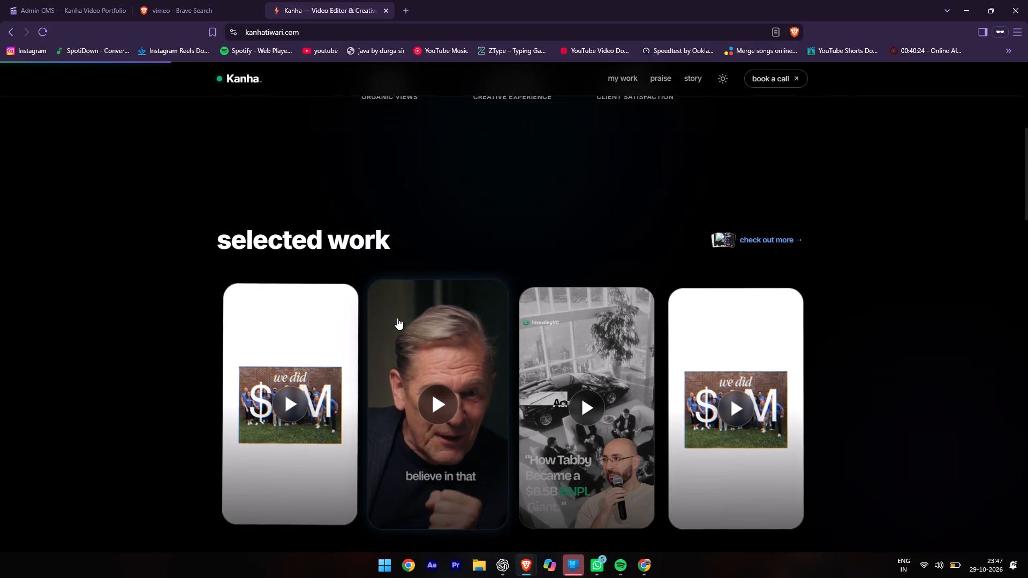
scroll(397, 318, "down", 6)
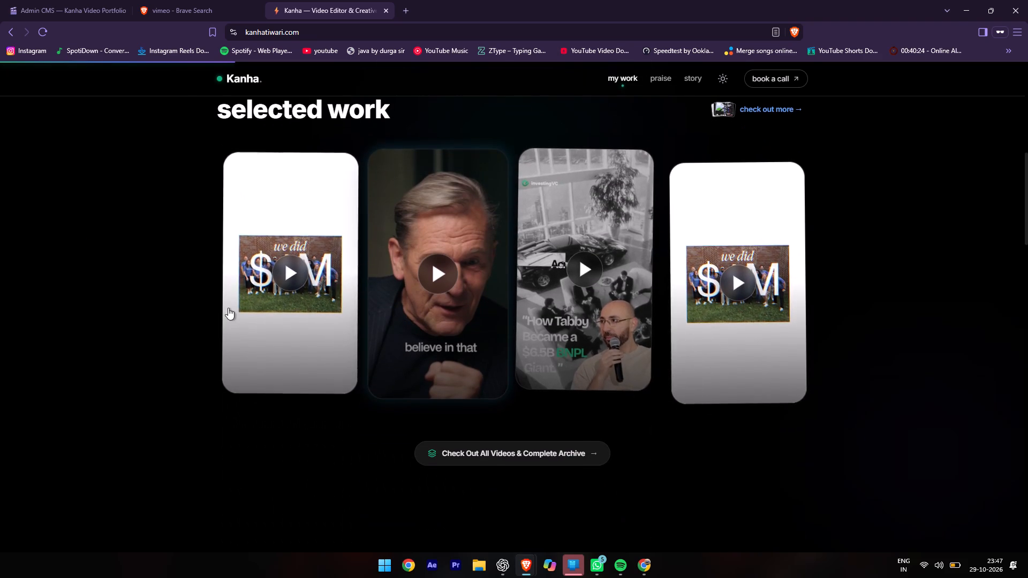
Save and sync the portfolio videos again from the admin CMS and dismiss the sync alert.
left_click(9, 0)
scroll(303, 293, "down", 3)
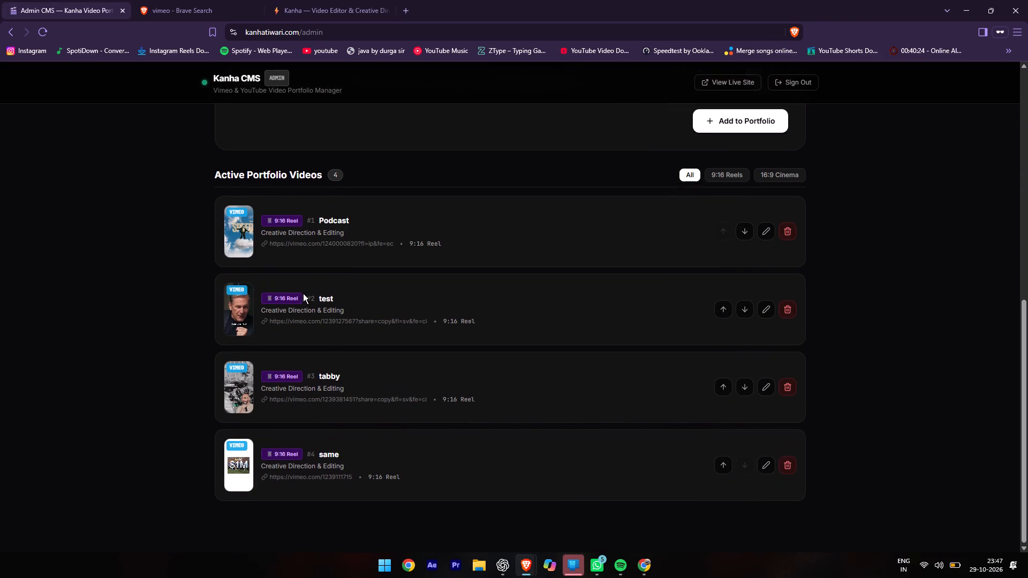
scroll(303, 293, "down", 3)
scroll(466, 231, "up", 7)
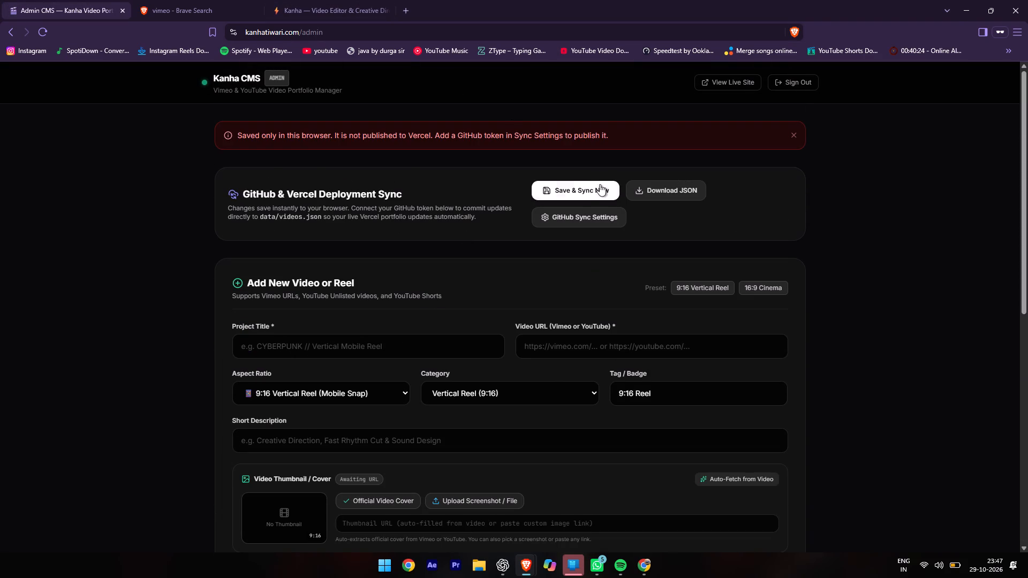
left_click(587, 189)
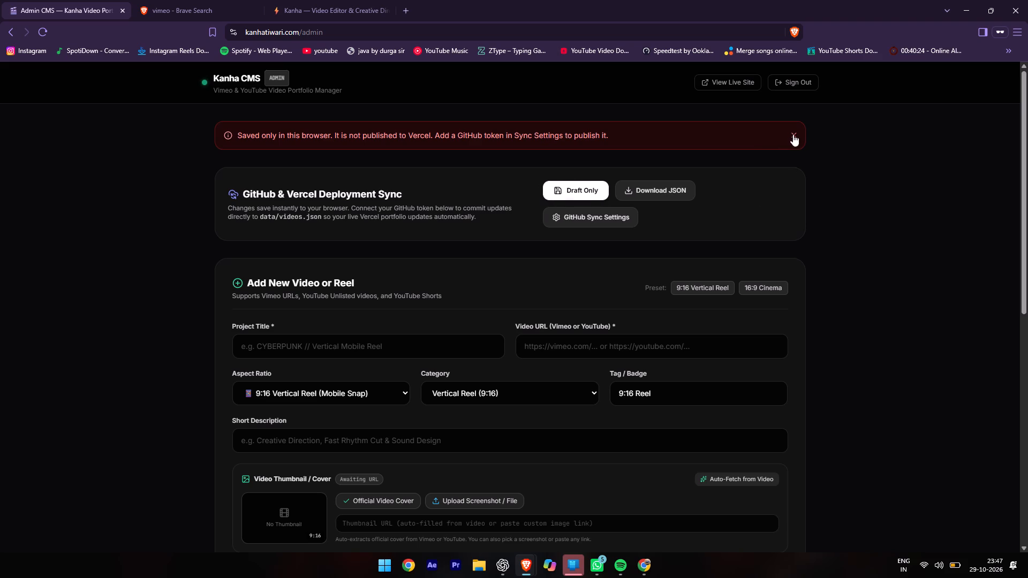
left_click(802, 139)
left_click(793, 136)
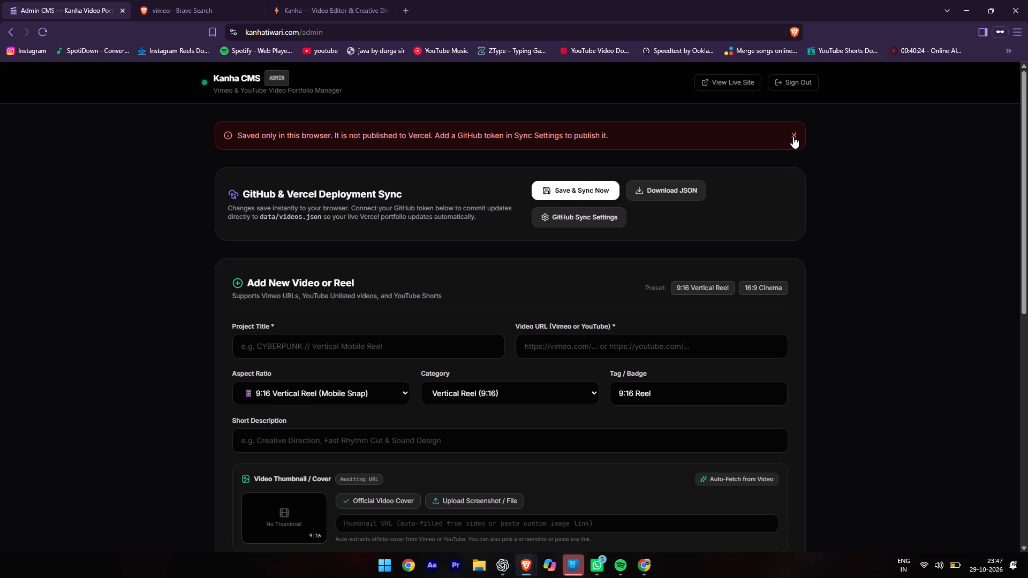
Review the list of active portfolio videos in the admin CMS.
scroll(445, 284, "down", 8)
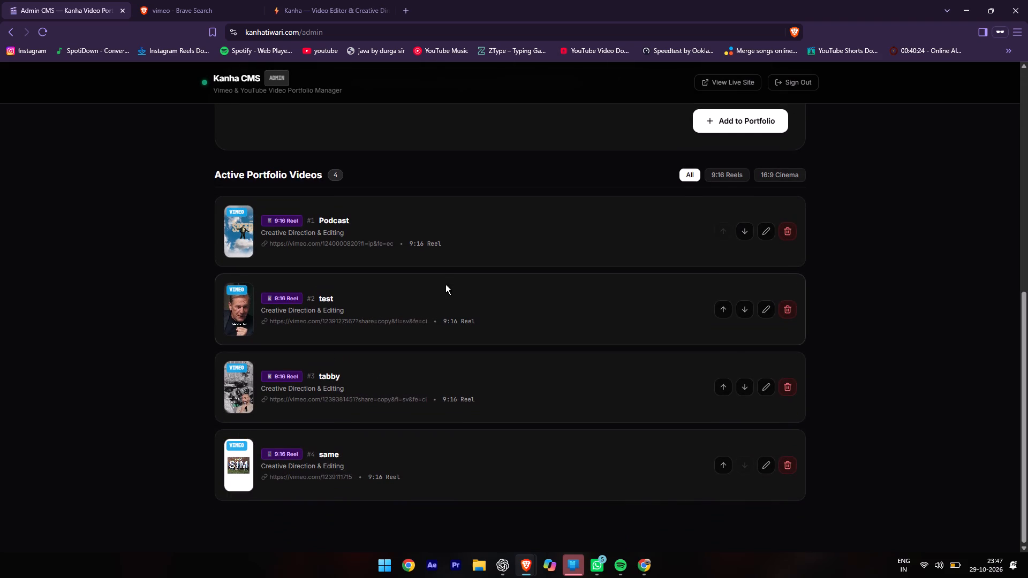
scroll(445, 284, "down", 1)
scroll(725, 219, "up", 7)
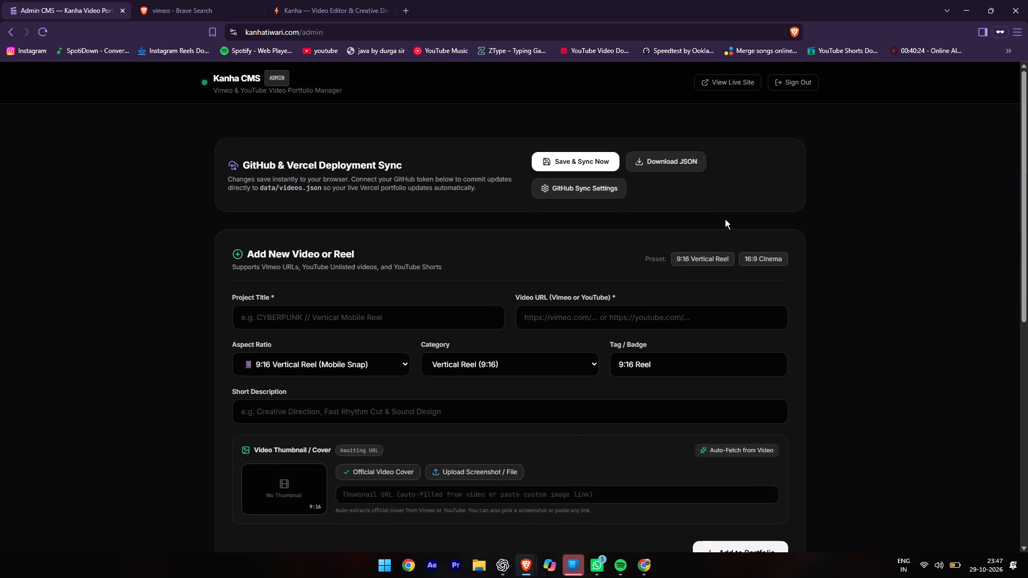
scroll(725, 219, "up", 1)
Close the vimeo search results tab.
left_click(140, 1)
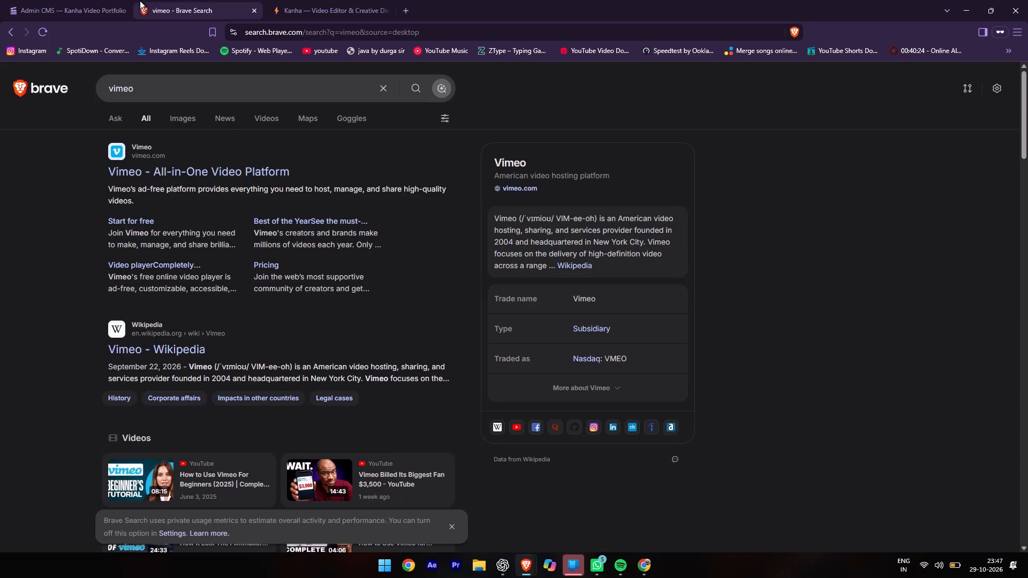
left_click(283, 0)
left_click(169, 0)
left_click(254, 14)
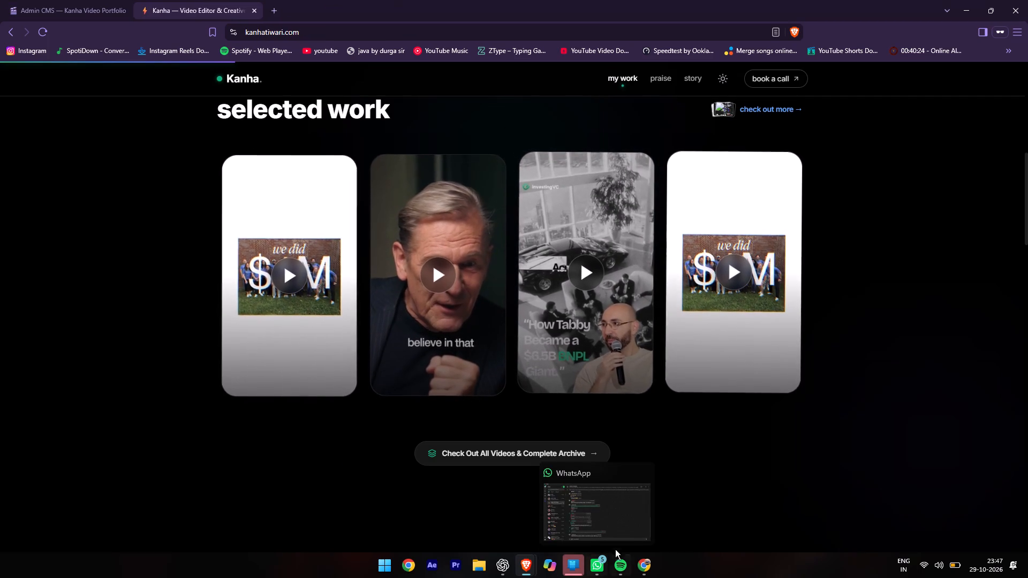
Switch to Vimeo in Chrome, dismiss the survey and copy the link of the SFX assignment video.
left_click(634, 538)
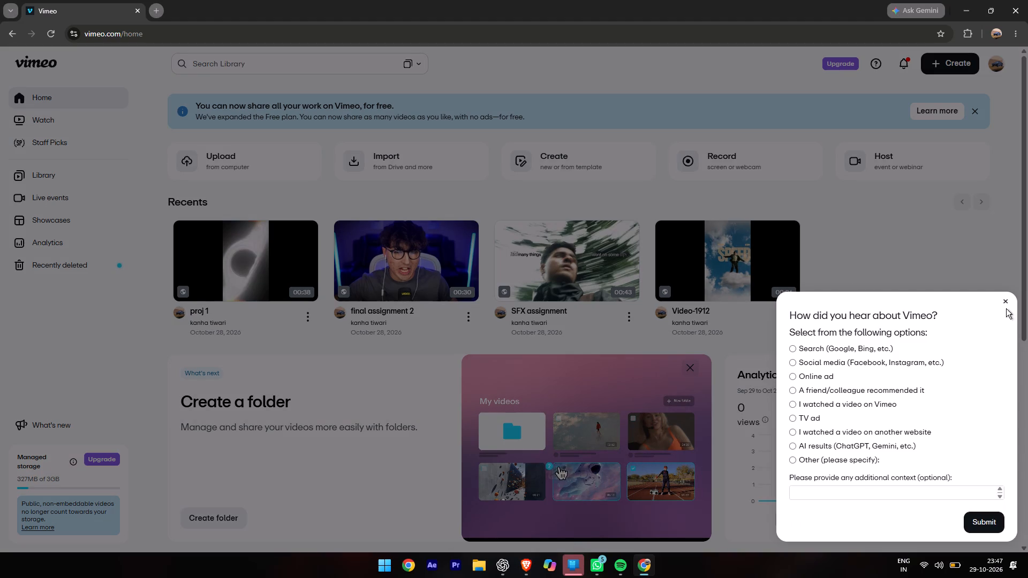
left_click(1004, 303)
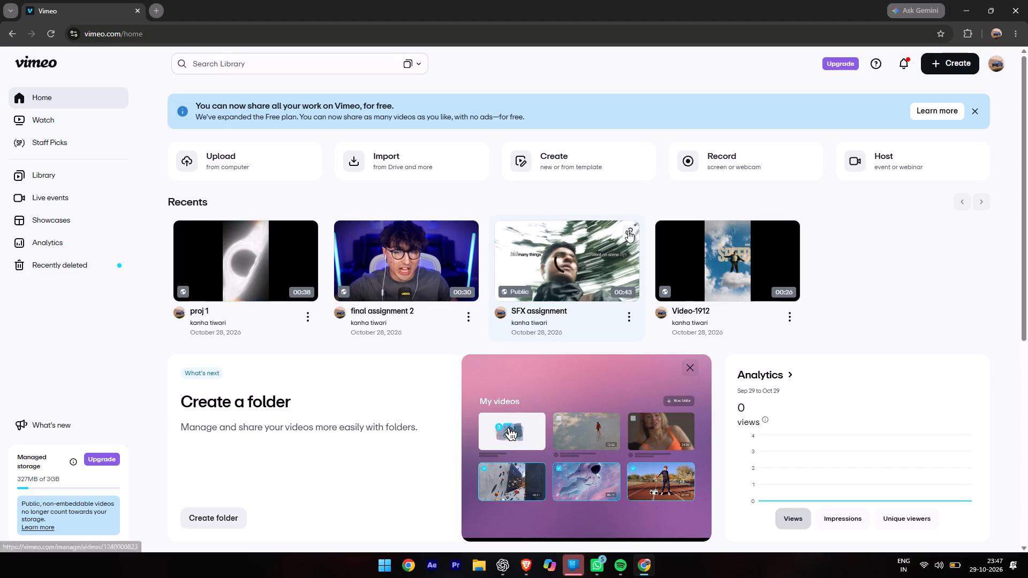
left_click(629, 233)
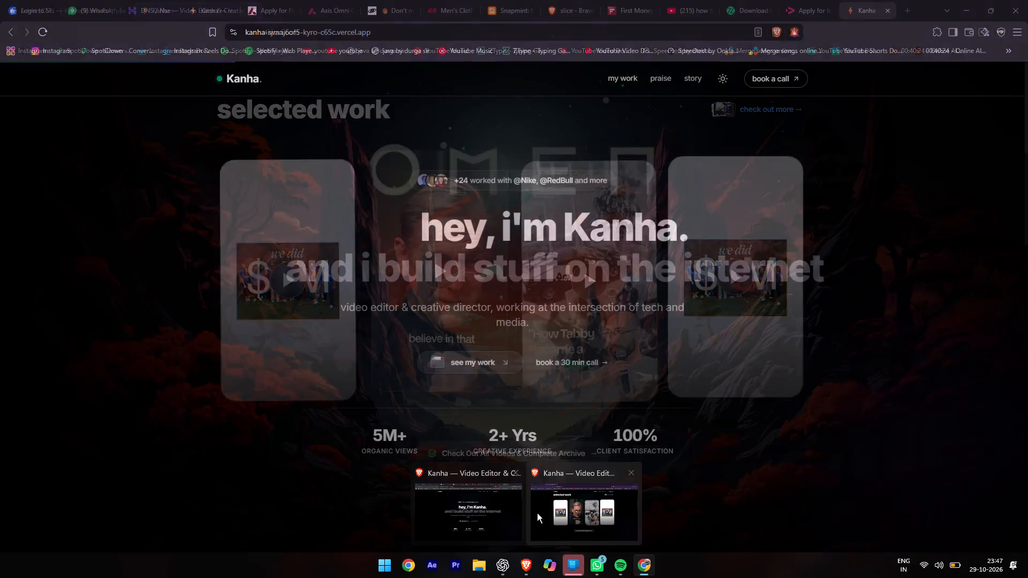
left_click(555, 513)
scroll(427, 197, "up", 7)
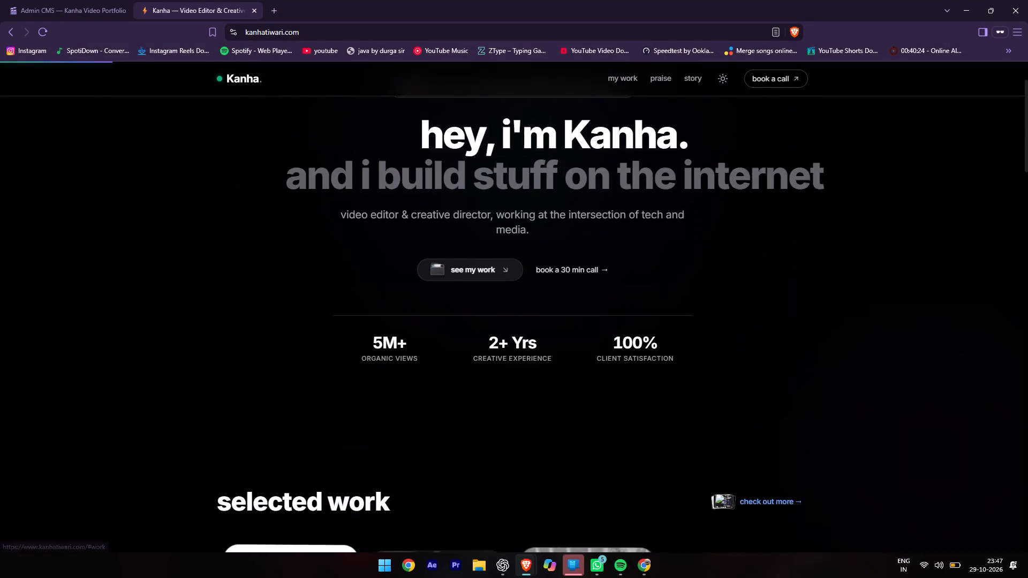
scroll(427, 197, "up", 5)
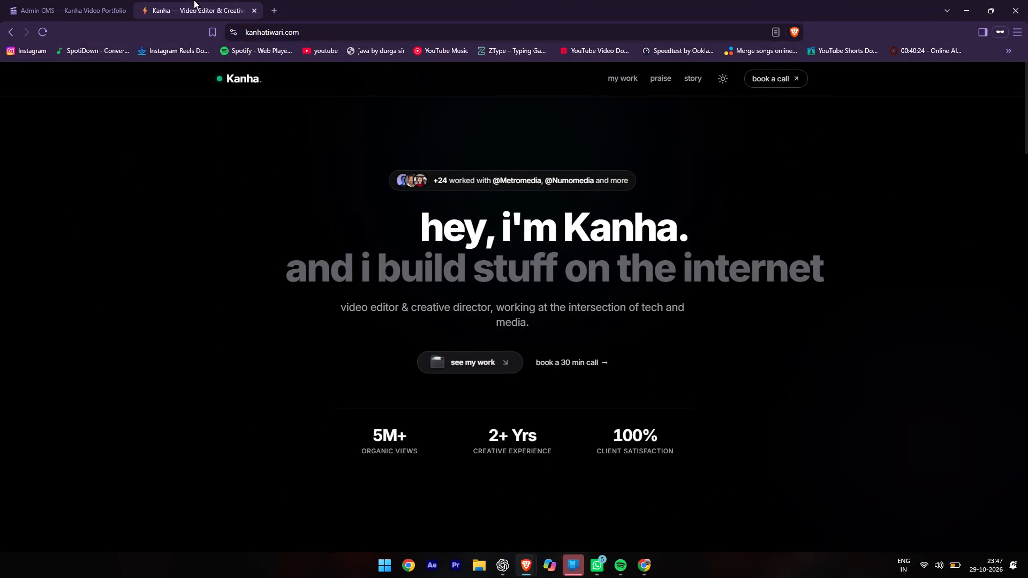
left_click(81, 0)
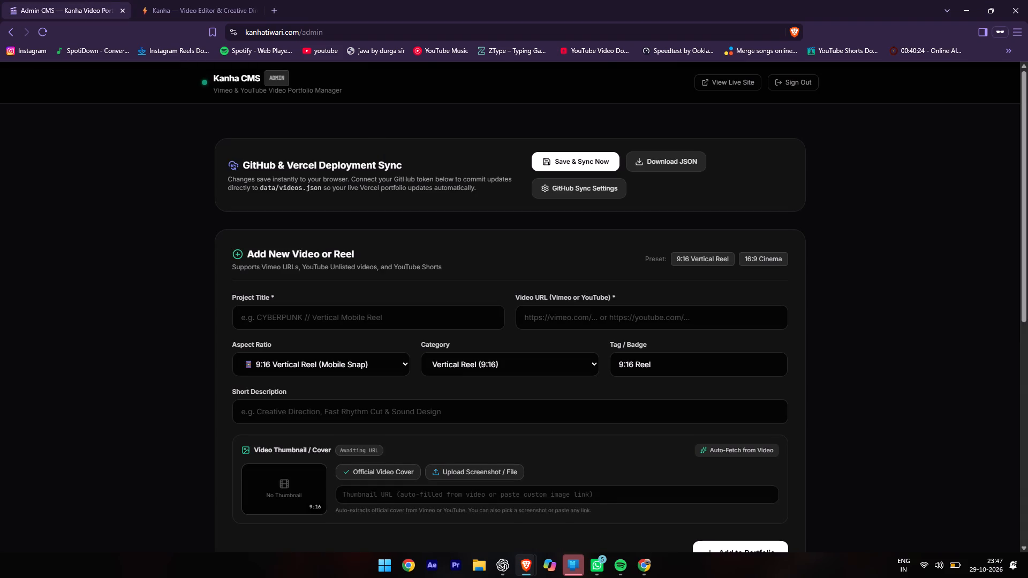
scroll(369, 184, "up", 1)
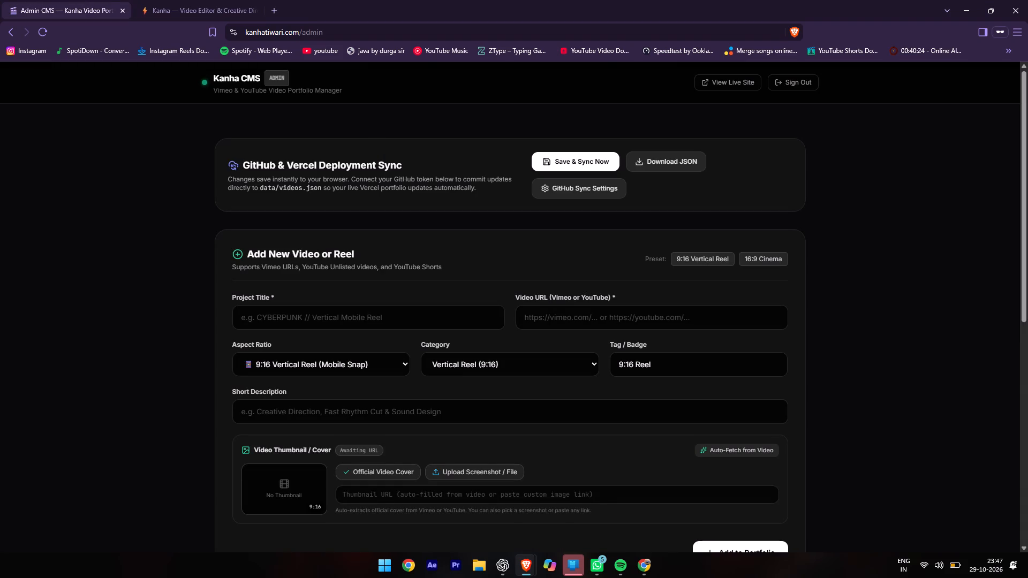
left_click(548, 316)
key("ctrl+v")
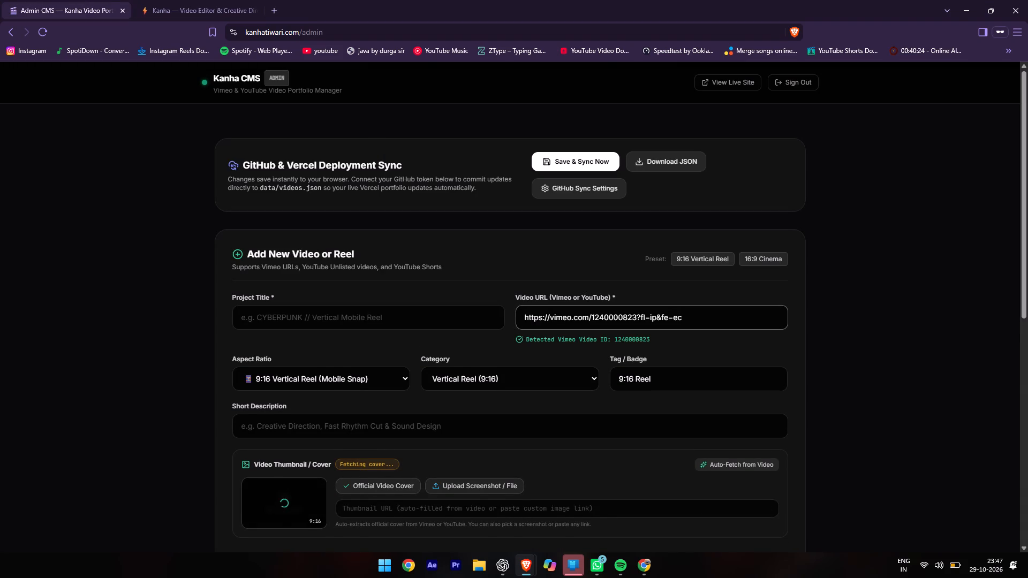
Set the new video's aspect ratio to 16:9 Landscape (Cinema / Grid) and its category to Brand Film / Cinematic.
left_click(372, 381)
left_click(358, 412)
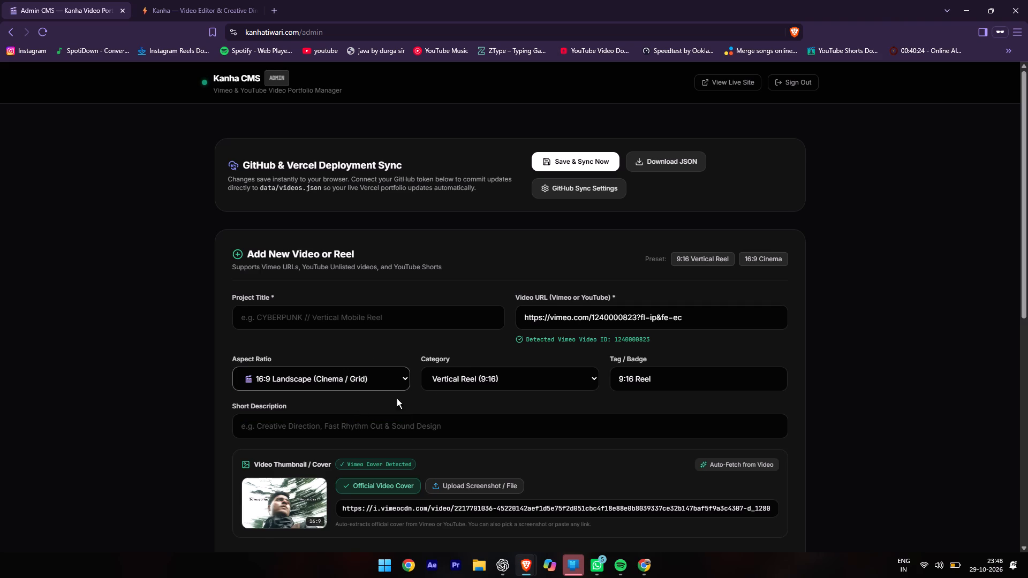
left_click(472, 372)
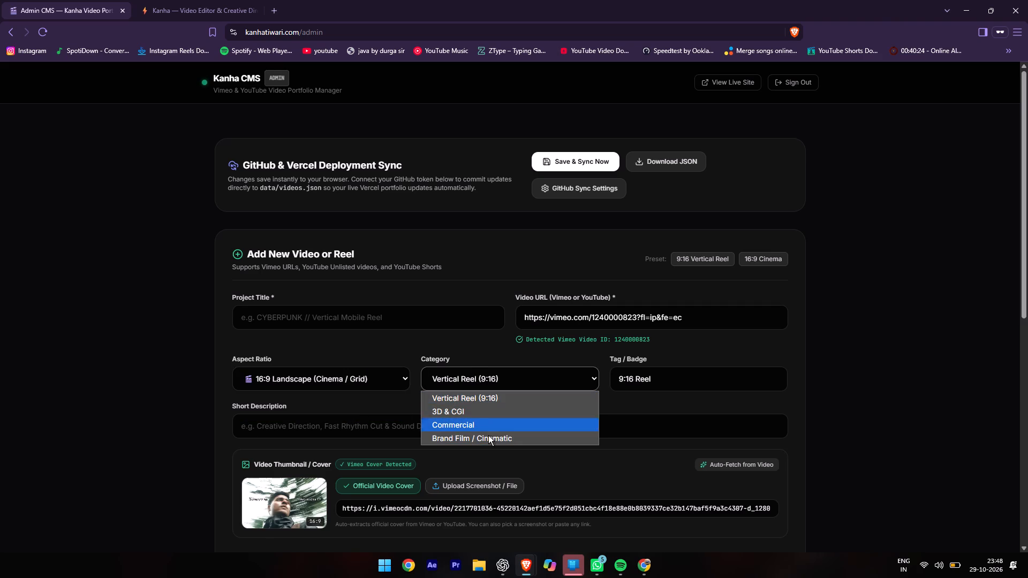
left_click(473, 439)
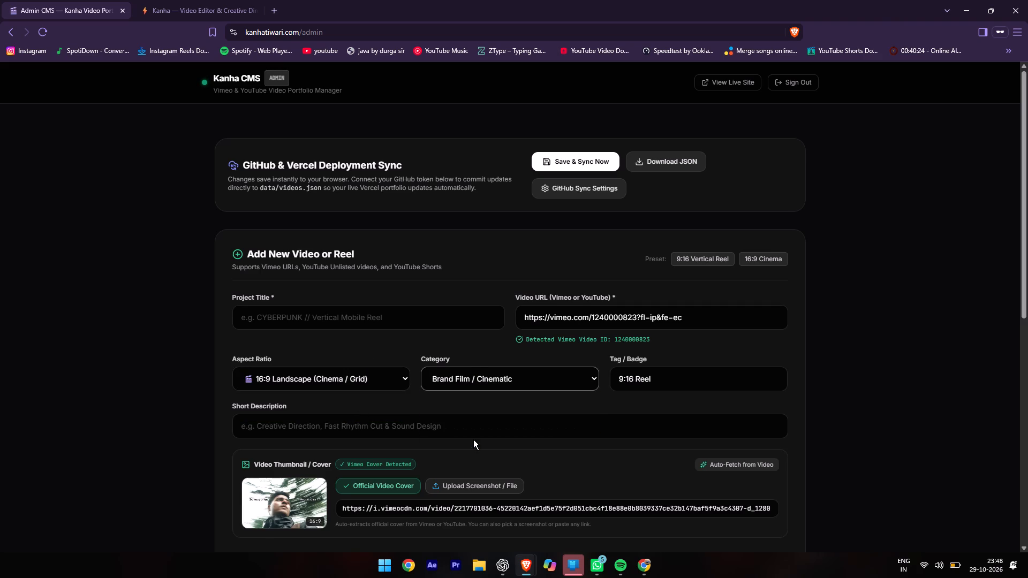
left_click(677, 377)
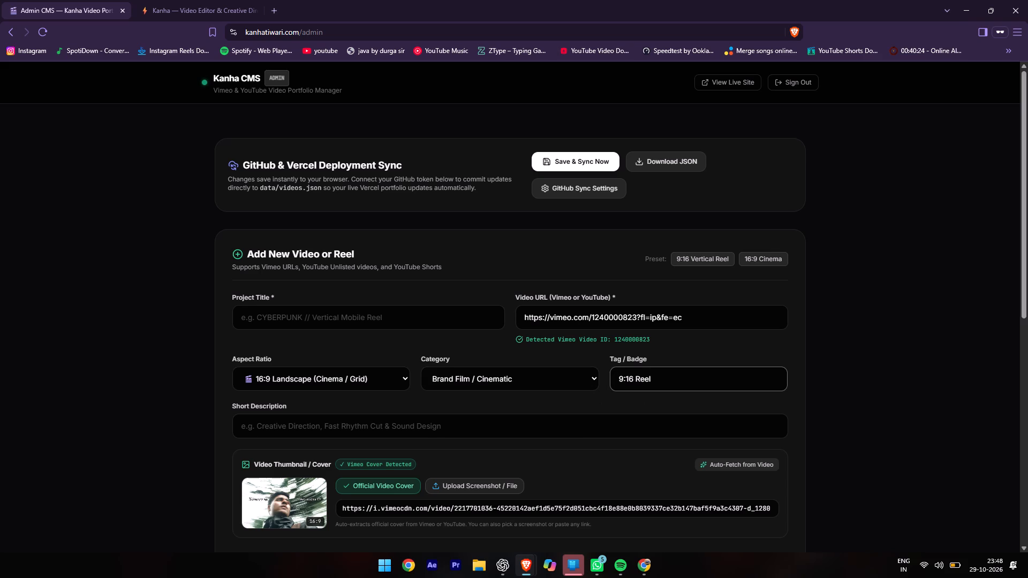
Title the new project Sound design and add it to the portfolio.
left_click(363, 324)
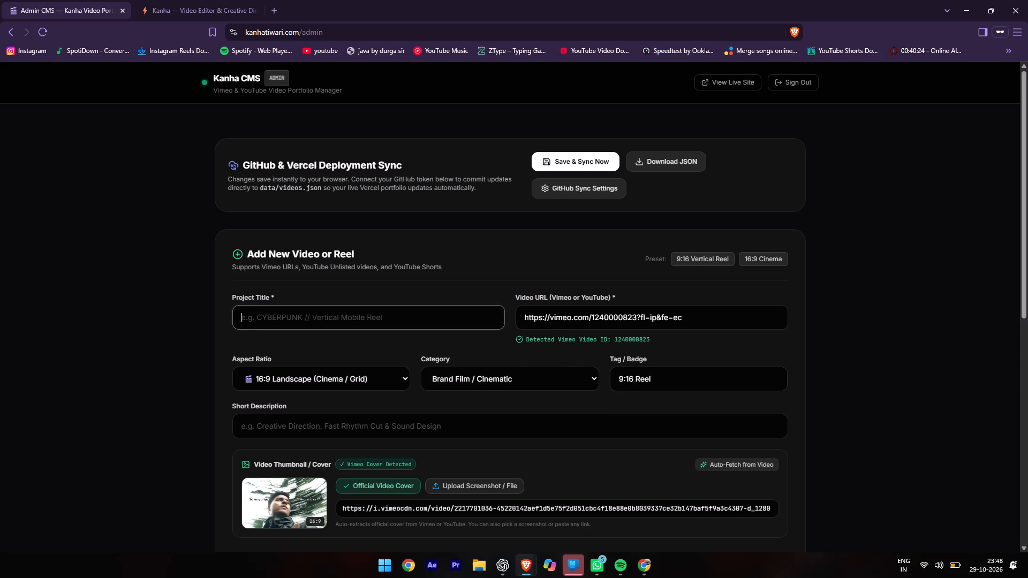
key("shift+s")
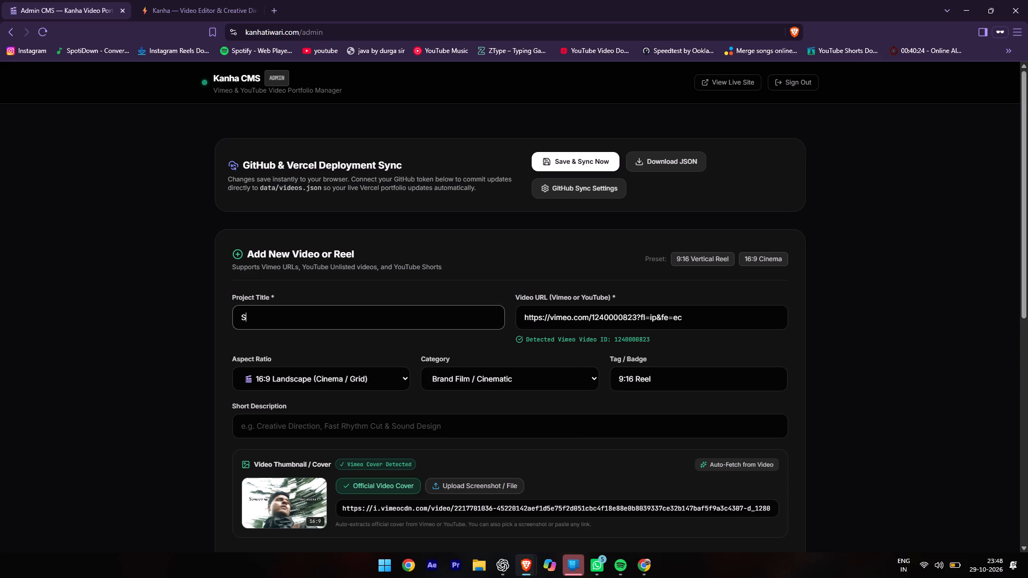
type("ound deskign")
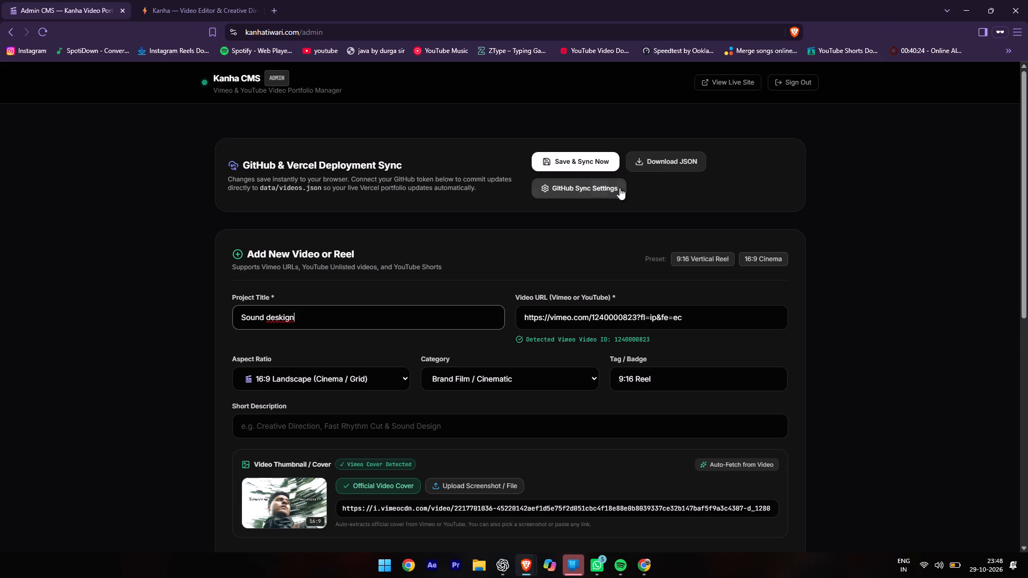
left_click(283, 319)
key("BackSpace")
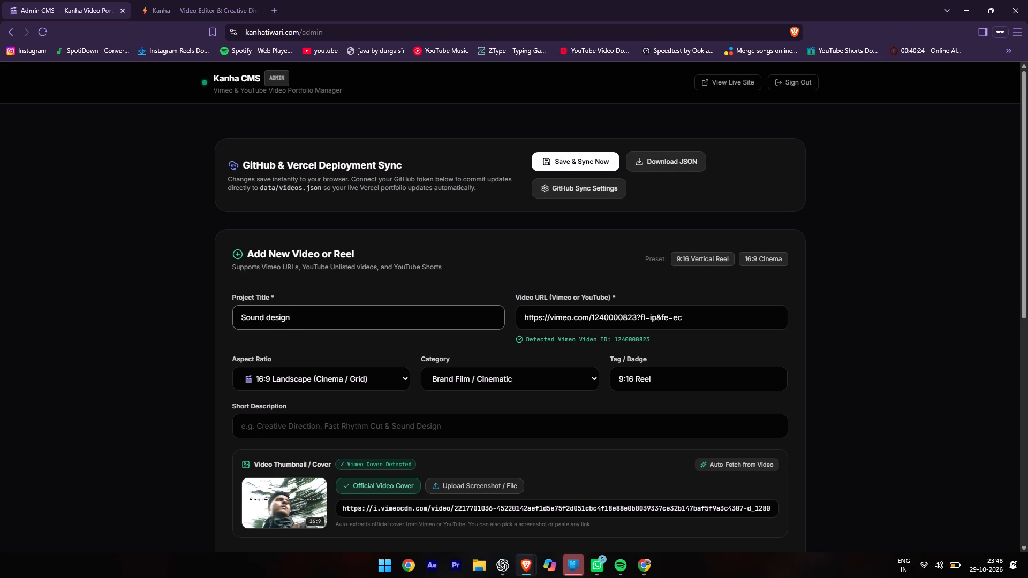
scroll(608, 260, "down", 2)
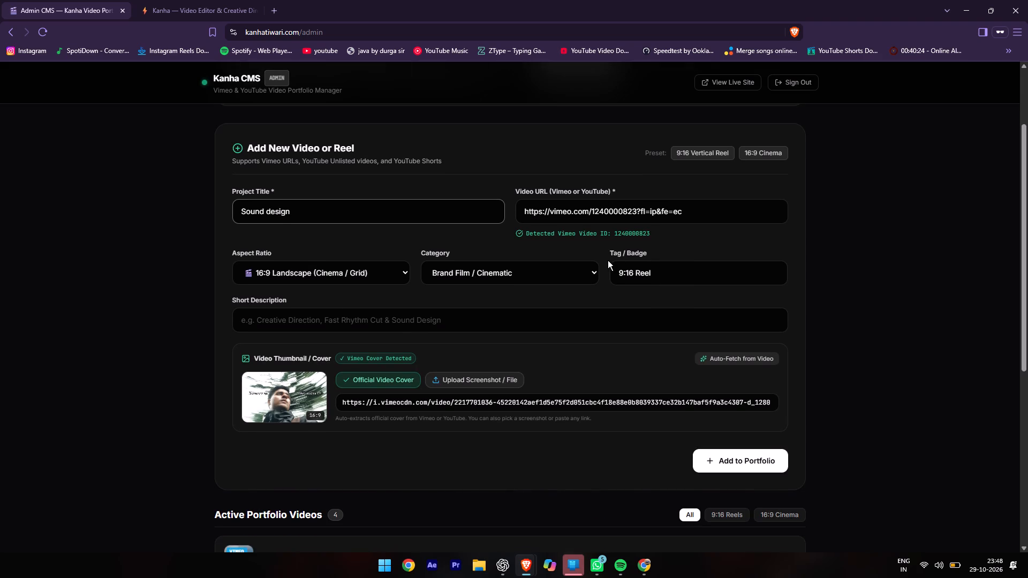
scroll(608, 260, "up", 2)
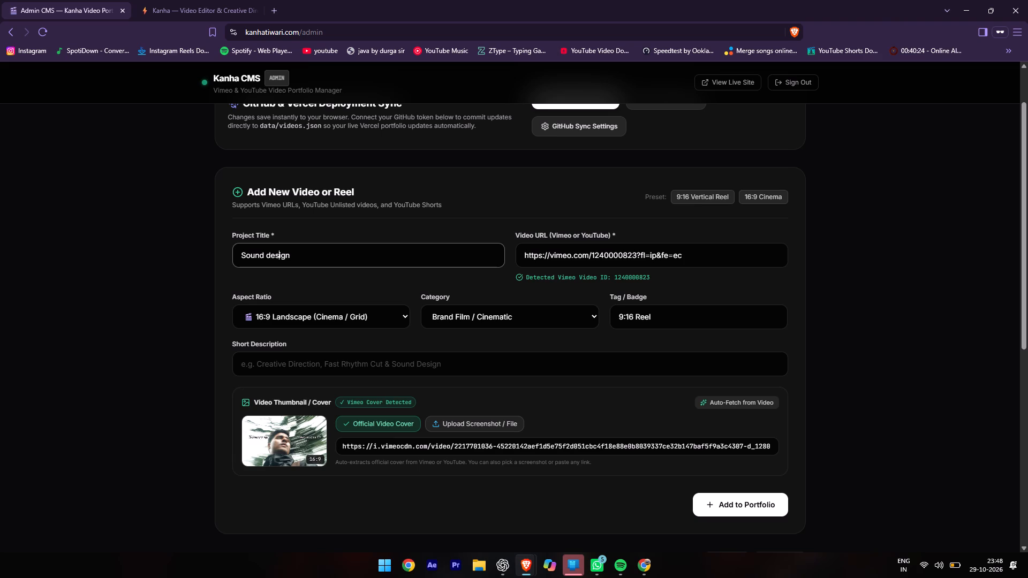
scroll(498, 361, "down", 2)
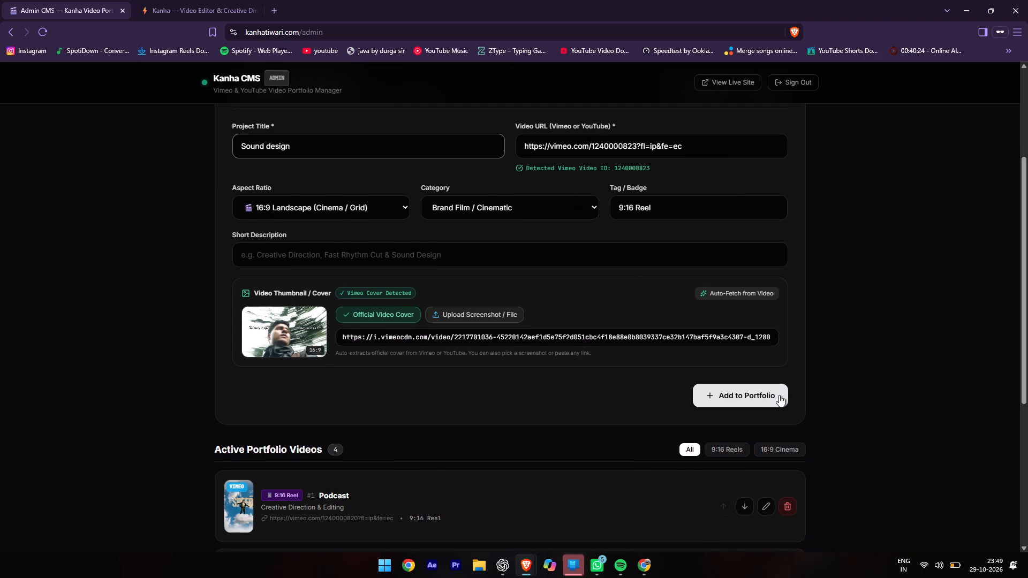
left_click(718, 391)
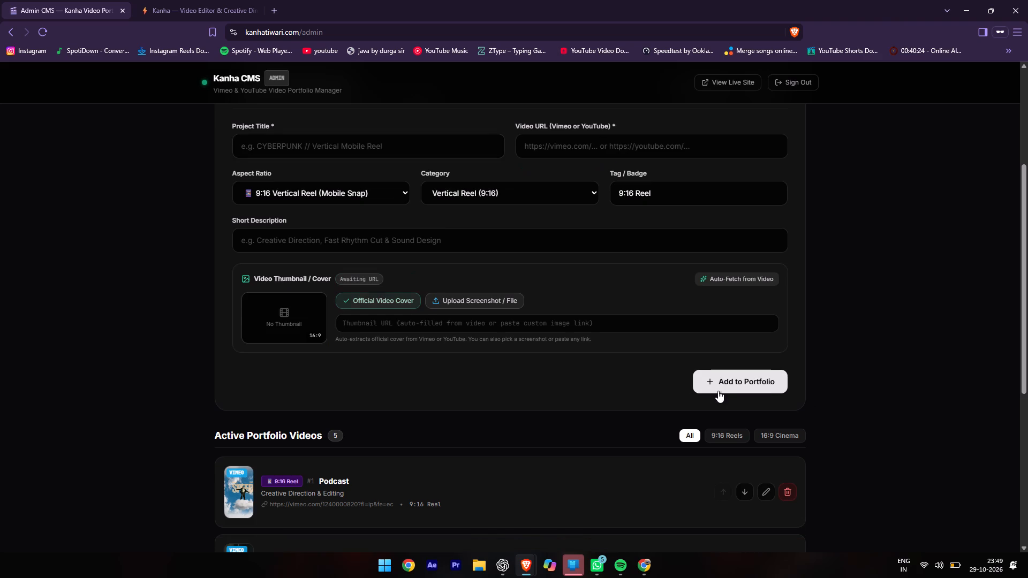
Check the active portfolio videos list, then save and sync it with the added Sound design video.
scroll(581, 286, "down", 7)
scroll(581, 286, "up", 1)
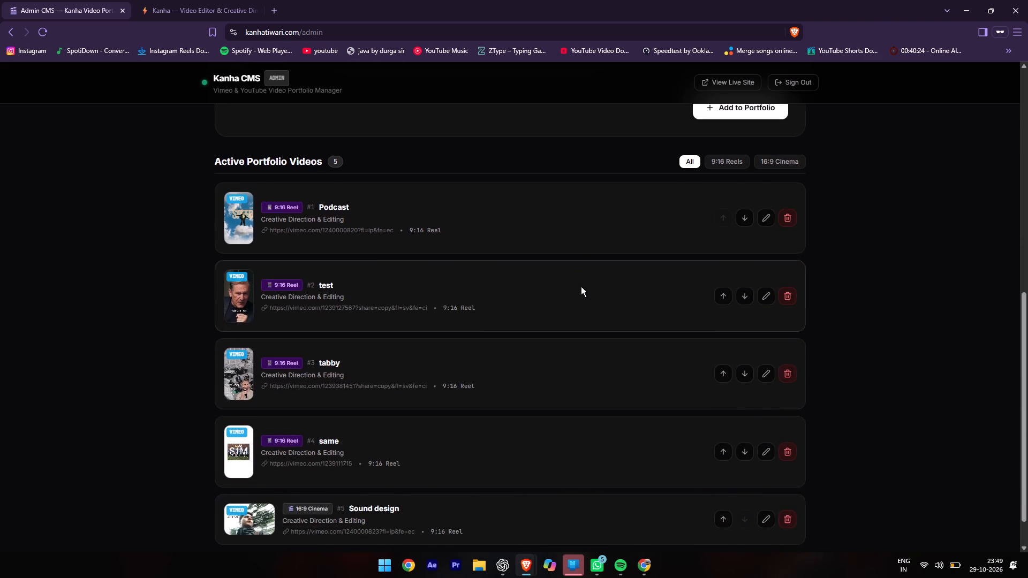
scroll(581, 286, "up", 5)
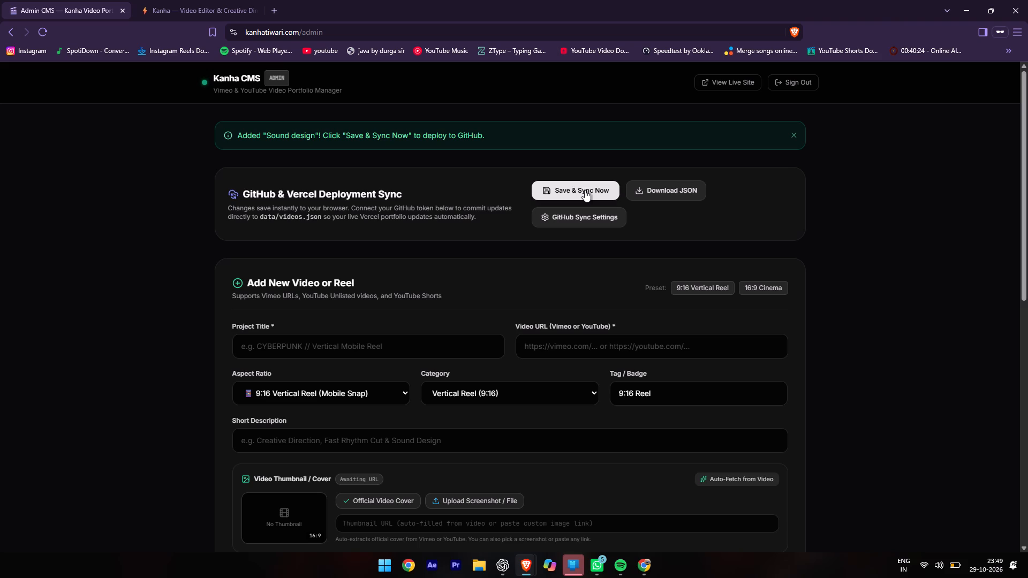
left_click(585, 190)
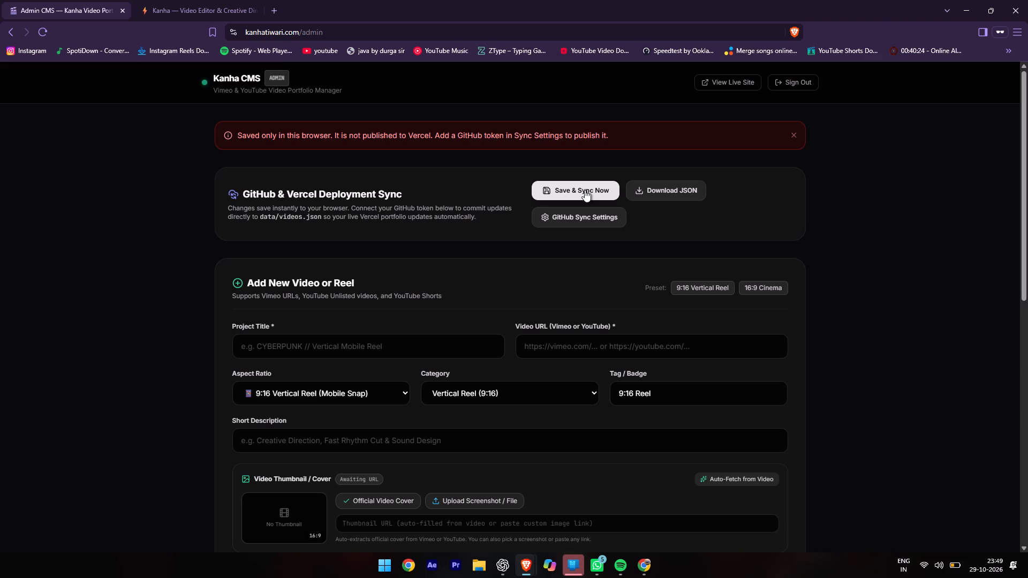
Open the GitHub sync settings of the admin CMS.
left_click(574, 219)
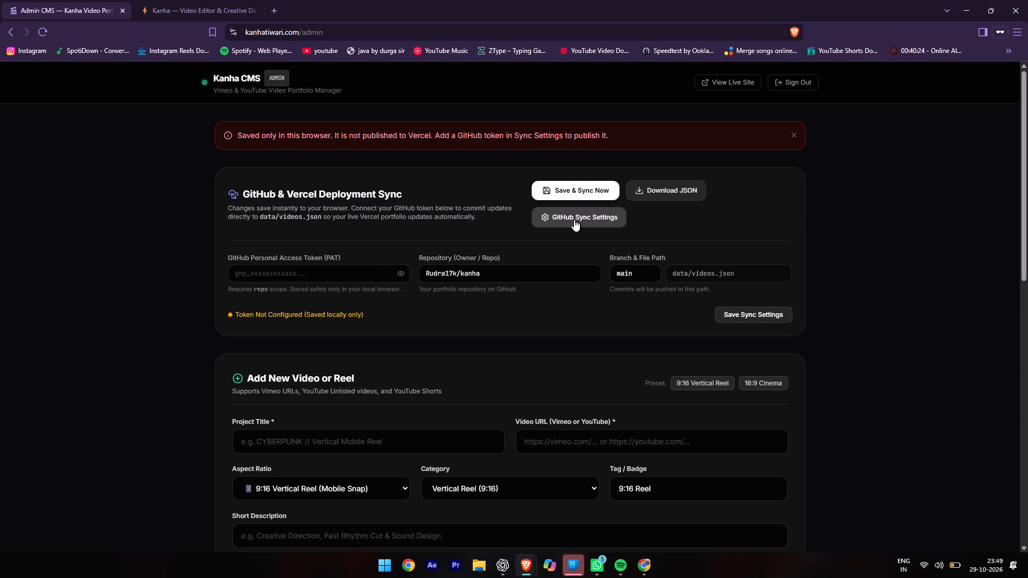
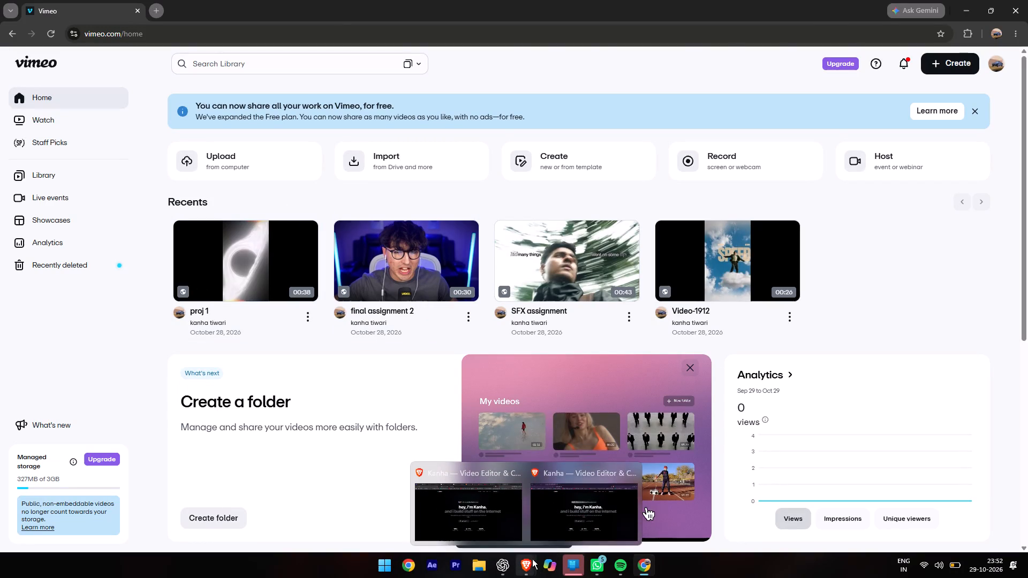
left_click(576, 527)
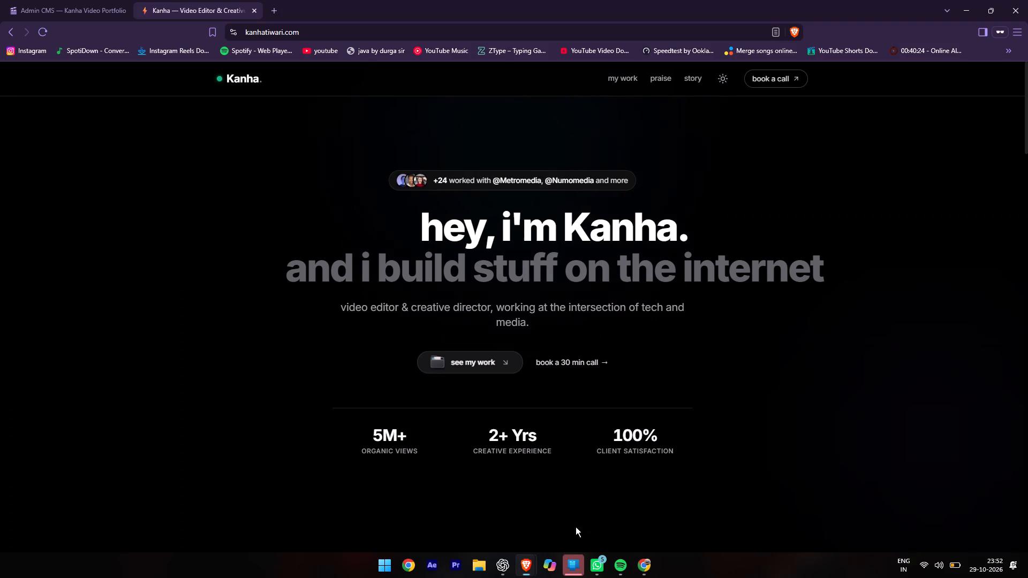
left_click(40, 0)
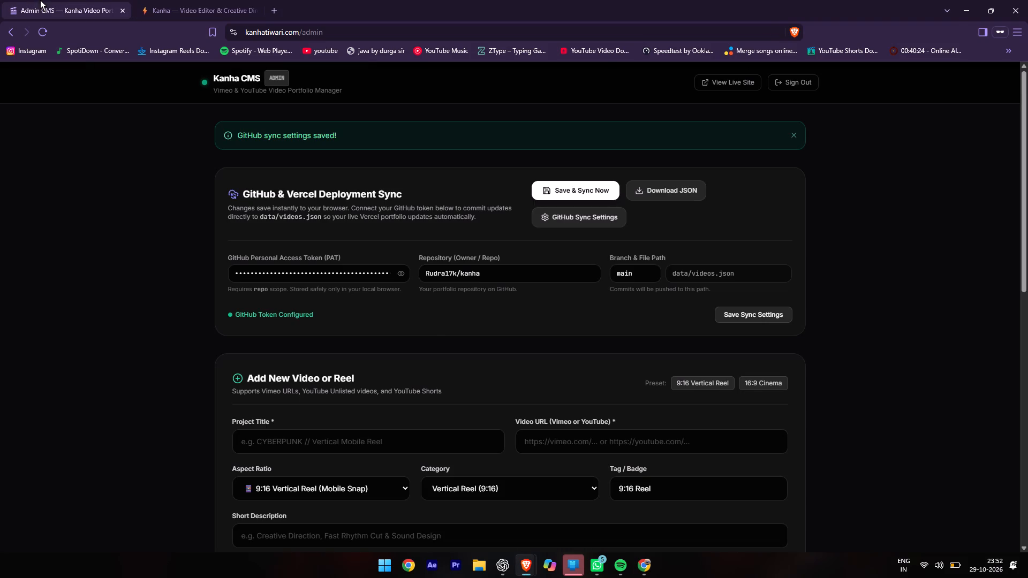
scroll(575, 341, "down", 1)
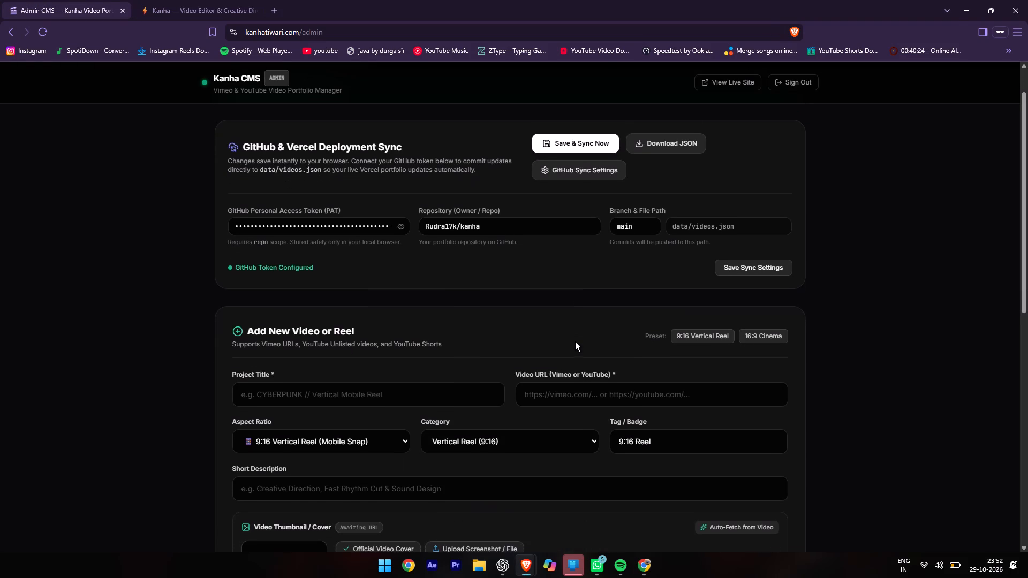
scroll(575, 341, "down", 3)
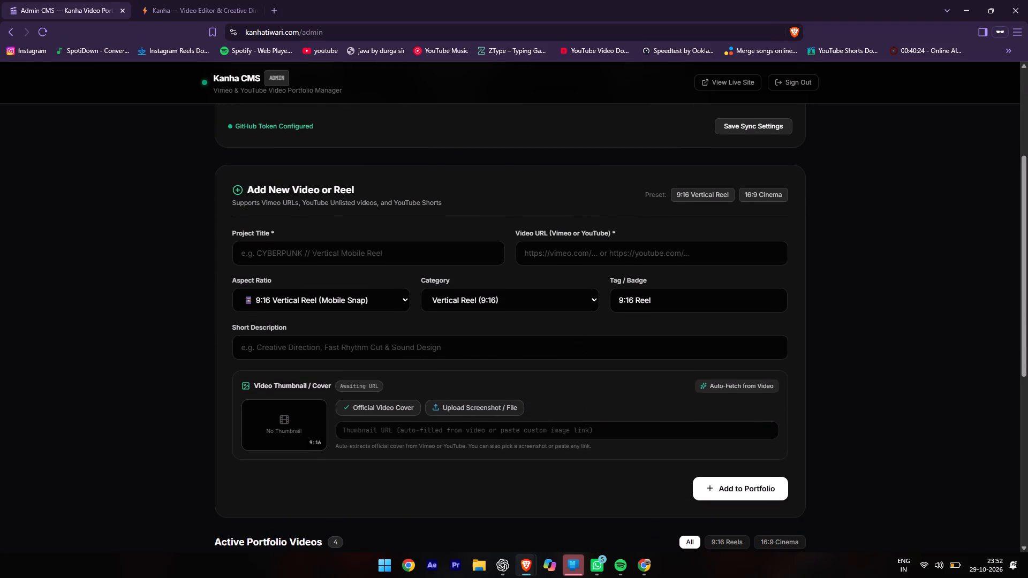
left_click(574, 261)
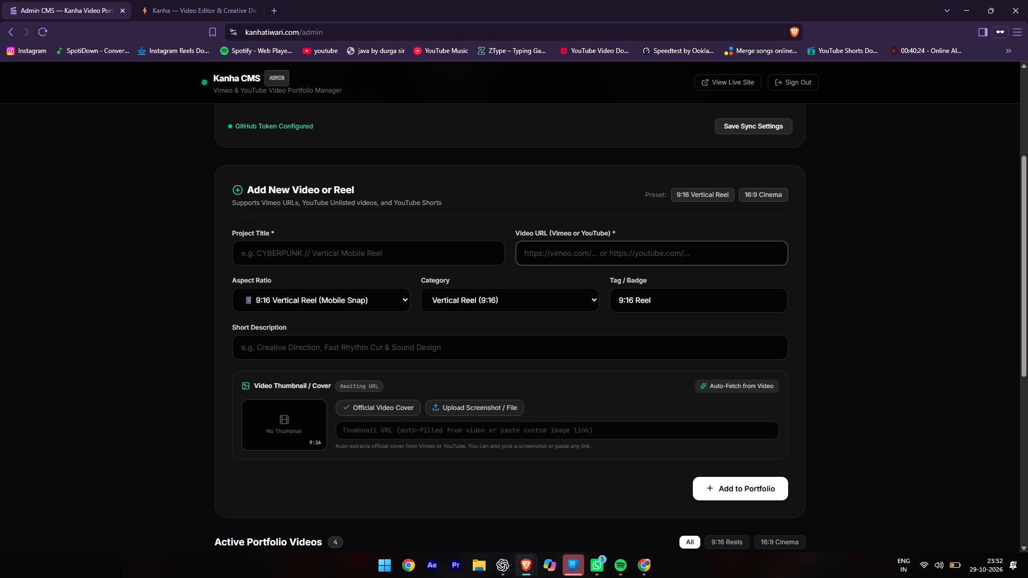
key("ctrl+v")
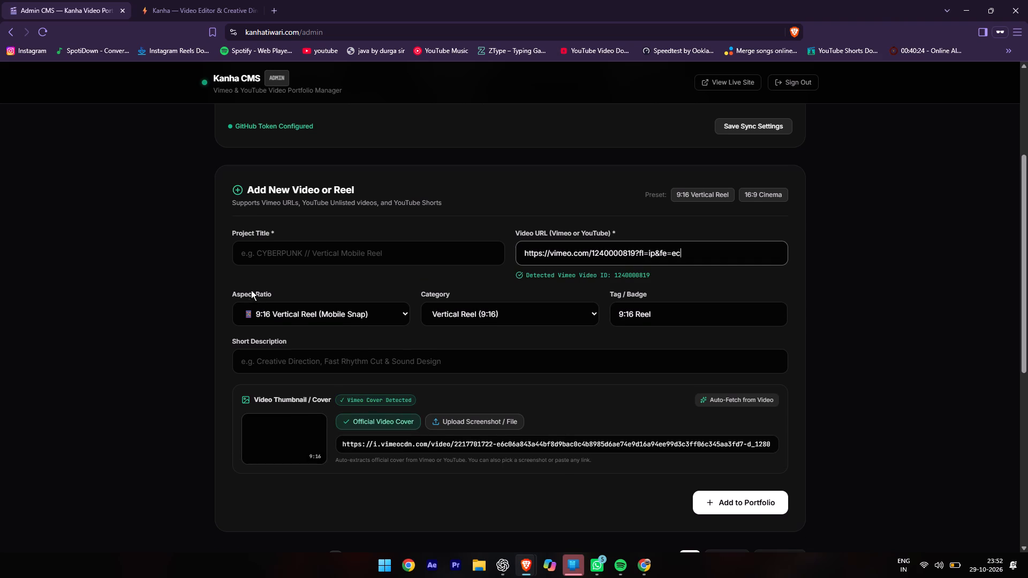
Enter Podcast, with a capital P, as the new video's project title.
left_click(312, 260)
type("podcaqst")
key("Left")
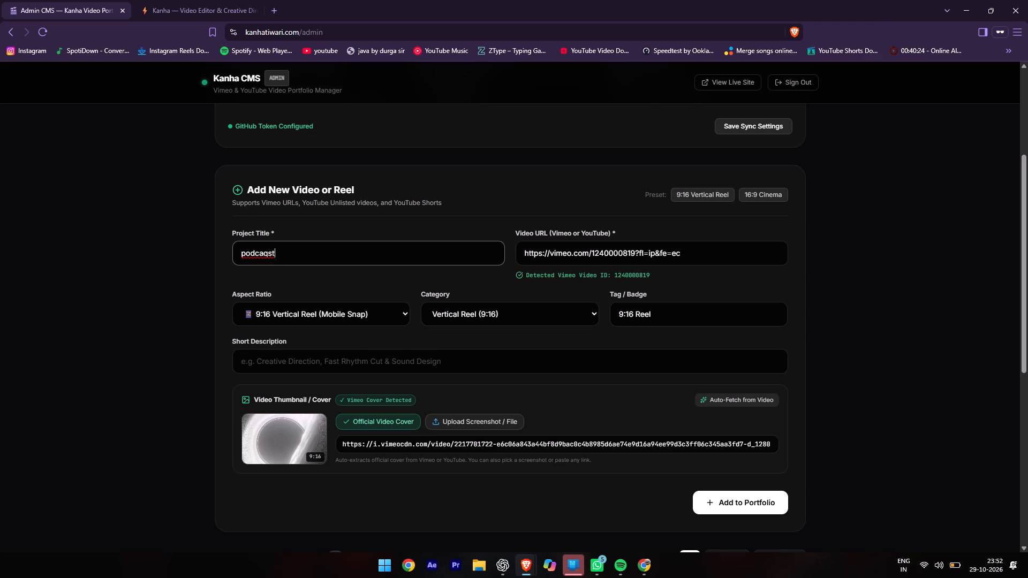
key("Left")
key("Left")
key("Right")
key("BackSpace")
left_click(245, 249)
key("BackSpace")
key("shift+p")
Check the filled-in video form and the active videos list, and add the Podcast video to the portfolio.
scroll(357, 358, "down", 3)
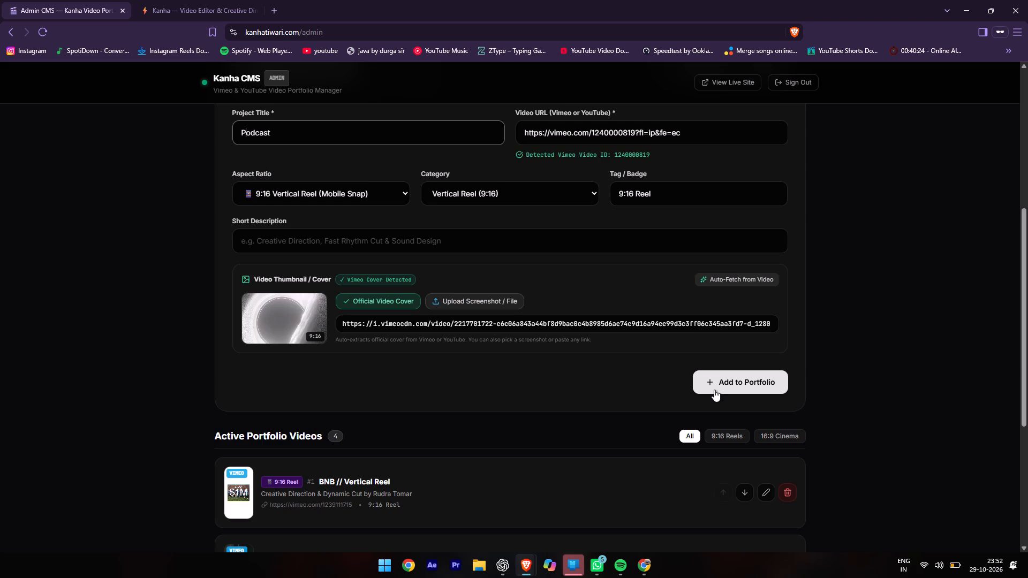
scroll(714, 390, "down", 8)
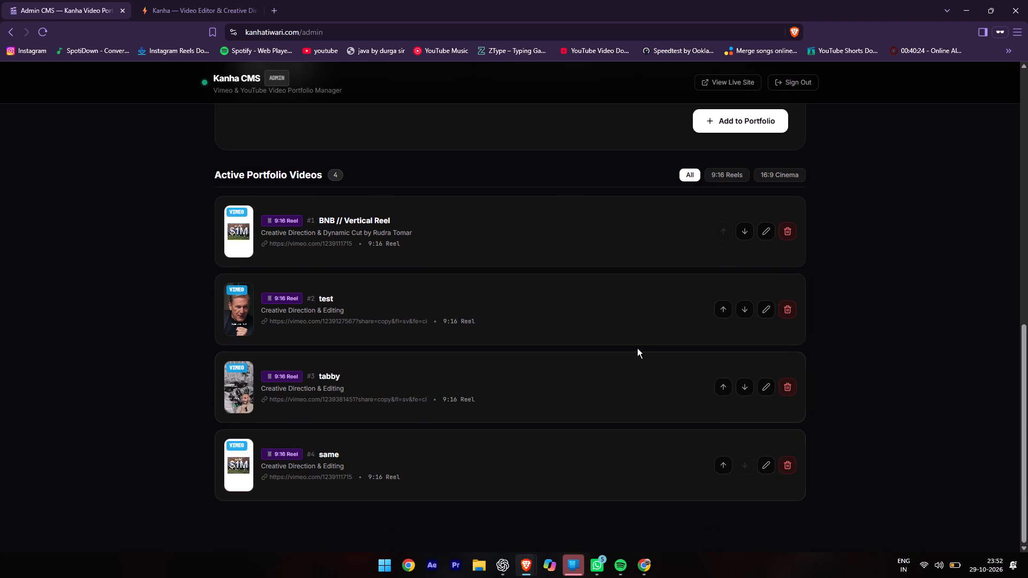
scroll(637, 345, "up", 8)
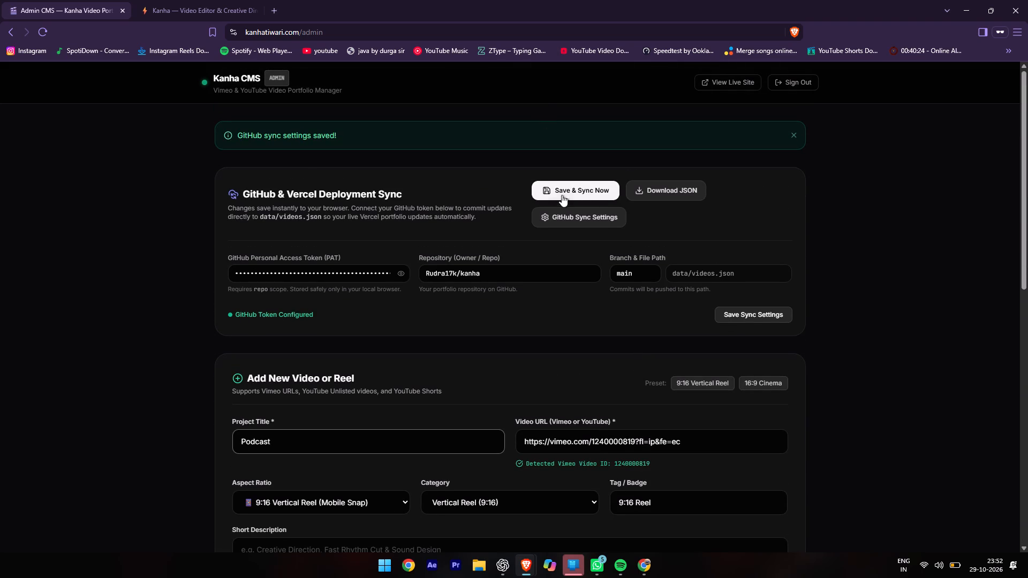
scroll(585, 191, "down", 3)
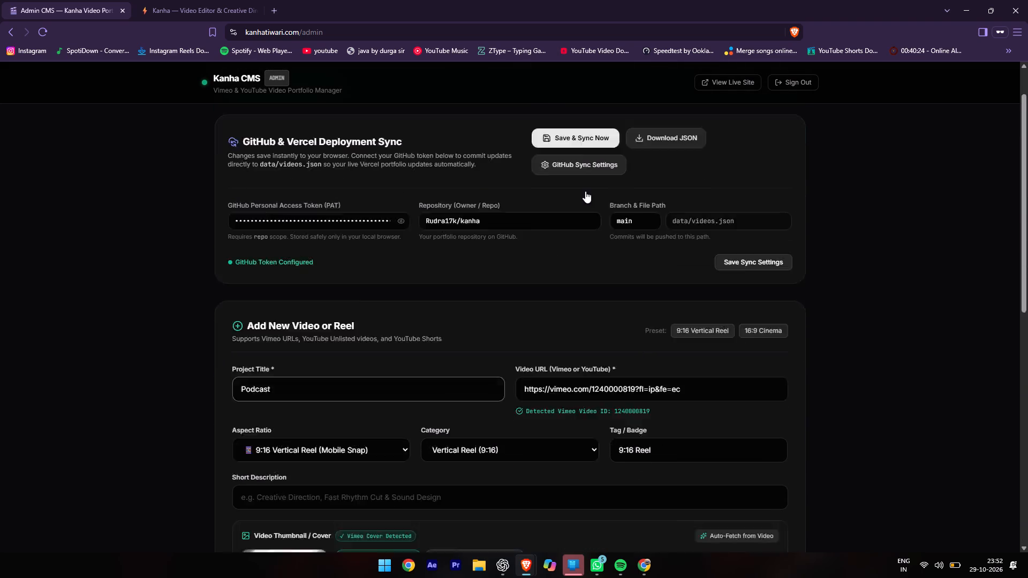
scroll(585, 191, "down", 4)
scroll(585, 191, "up", 2)
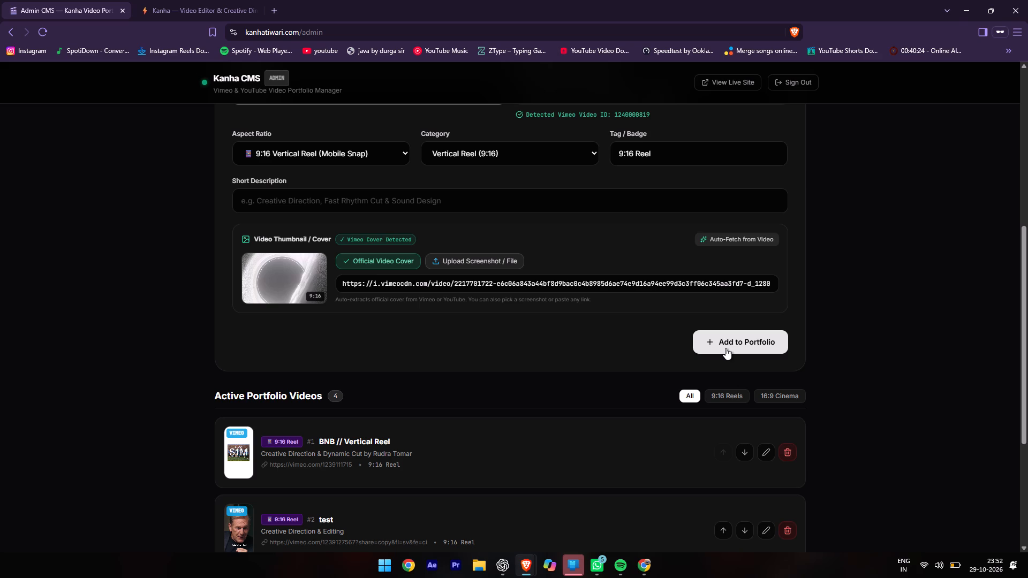
left_click(725, 348)
Delete the video named same from the active portfolio videos.
scroll(410, 401, "down", 6)
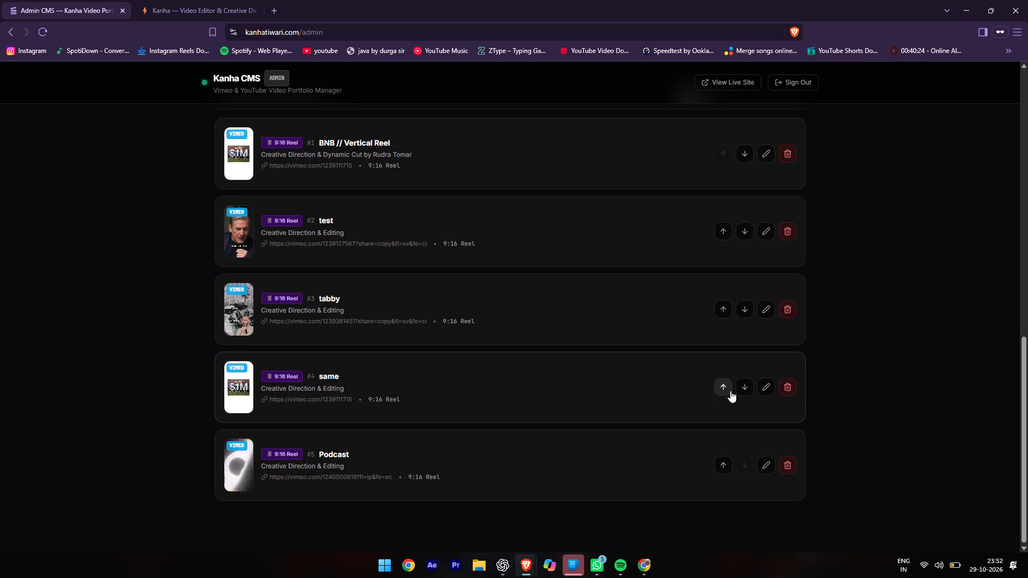
left_click(783, 384)
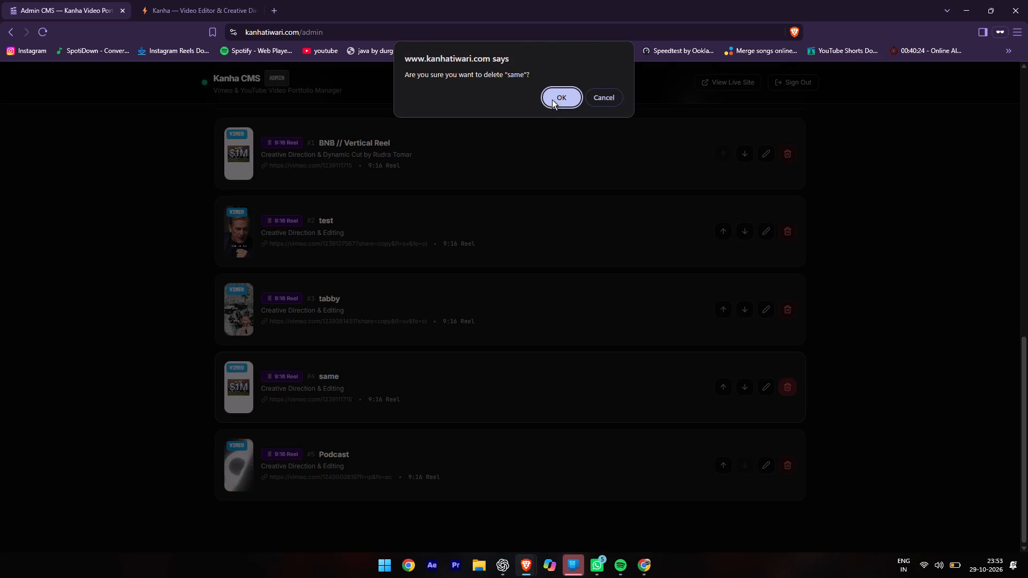
left_click(552, 94)
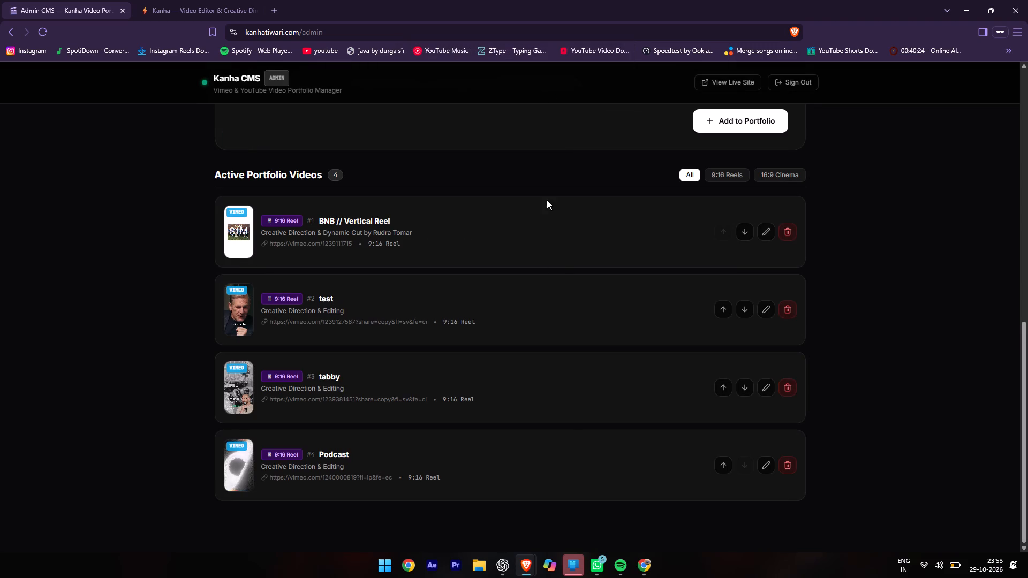
Reorder the active portfolio videos so Podcast comes first and BNB // Vertical Reel comes last.
left_click(727, 469)
left_click(722, 390)
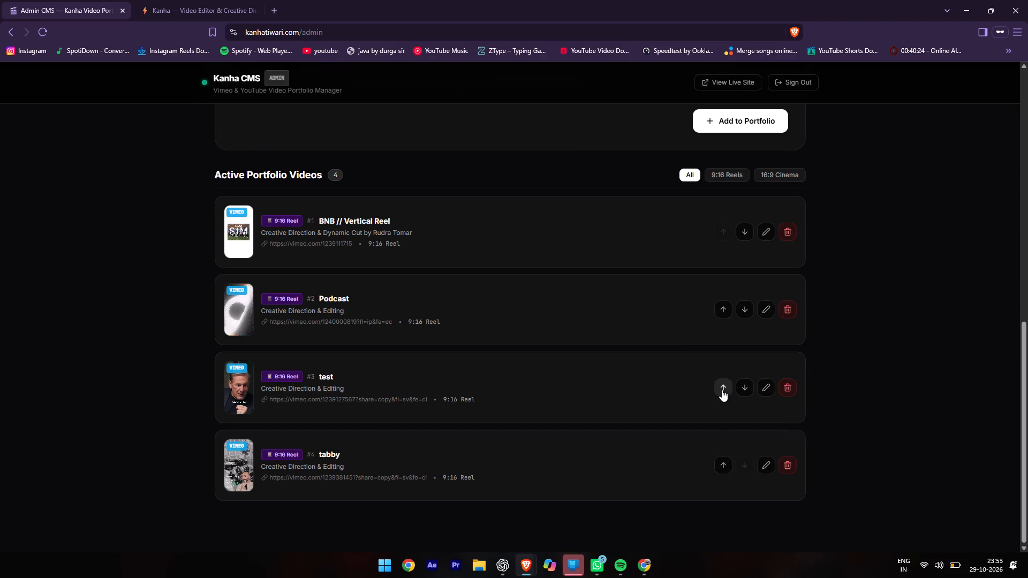
left_click(722, 313)
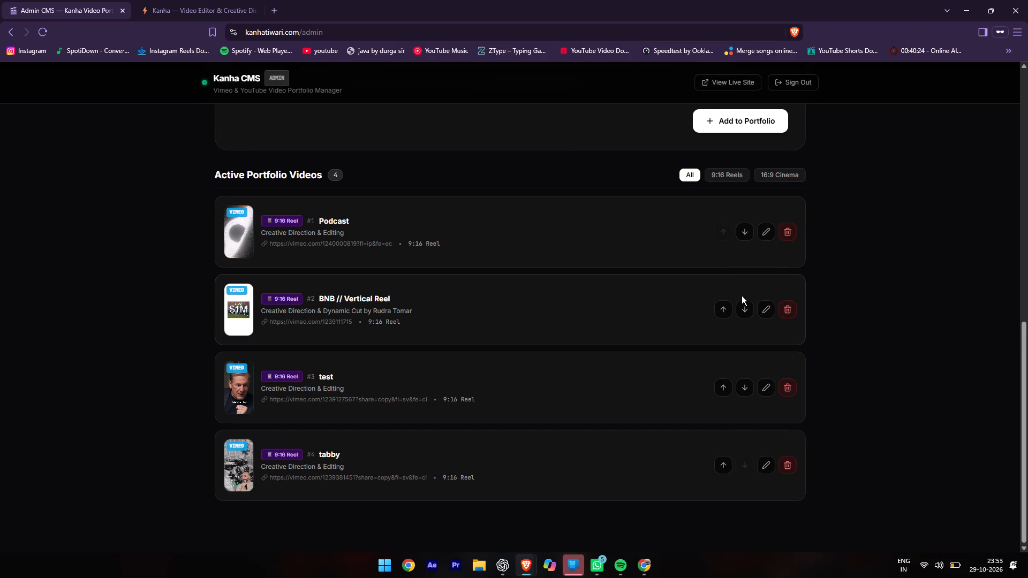
left_click(740, 311)
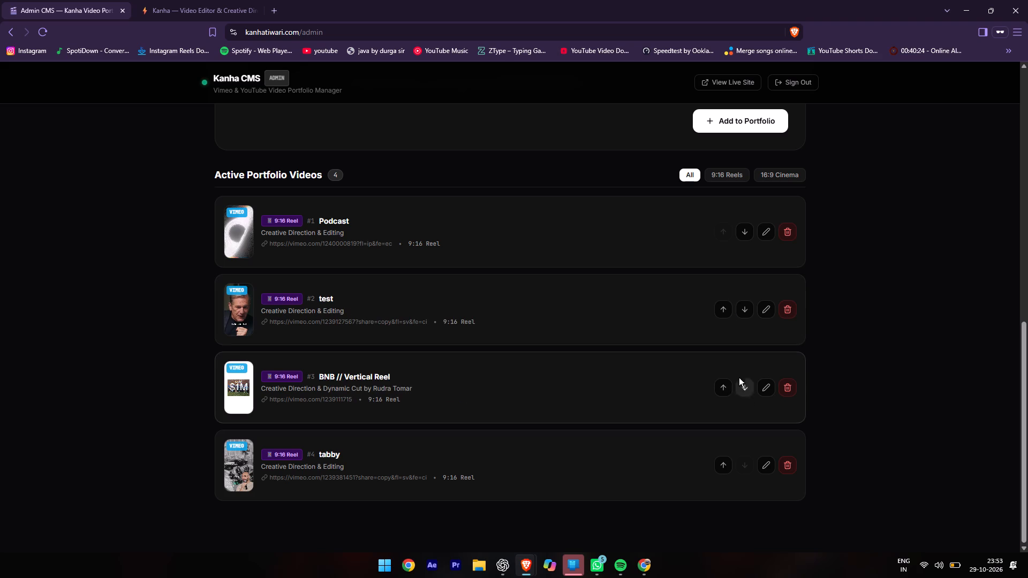
left_click(743, 385)
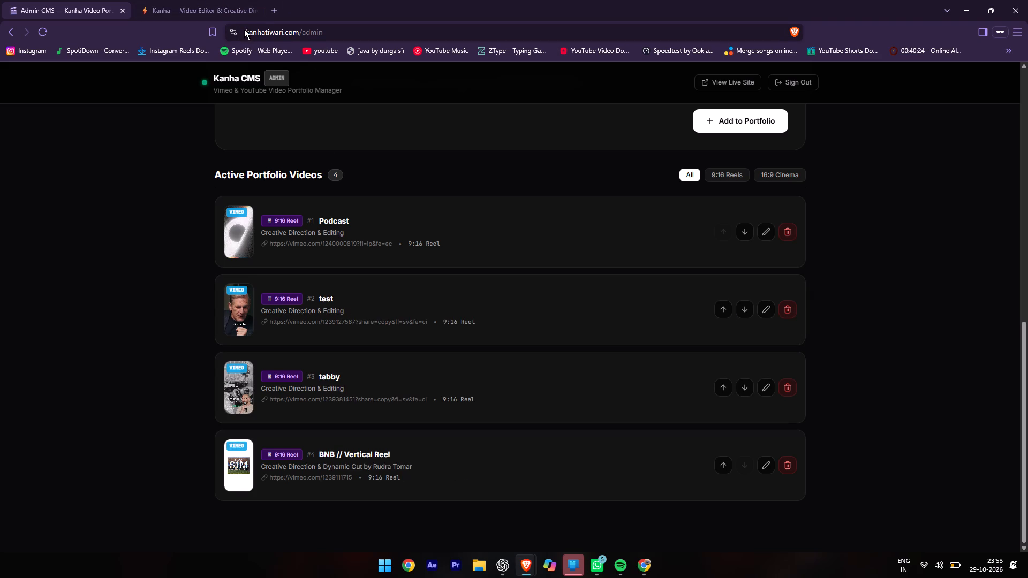
Save the updated portfolio list and sync it to GitHub.
scroll(536, 170, "up", 7)
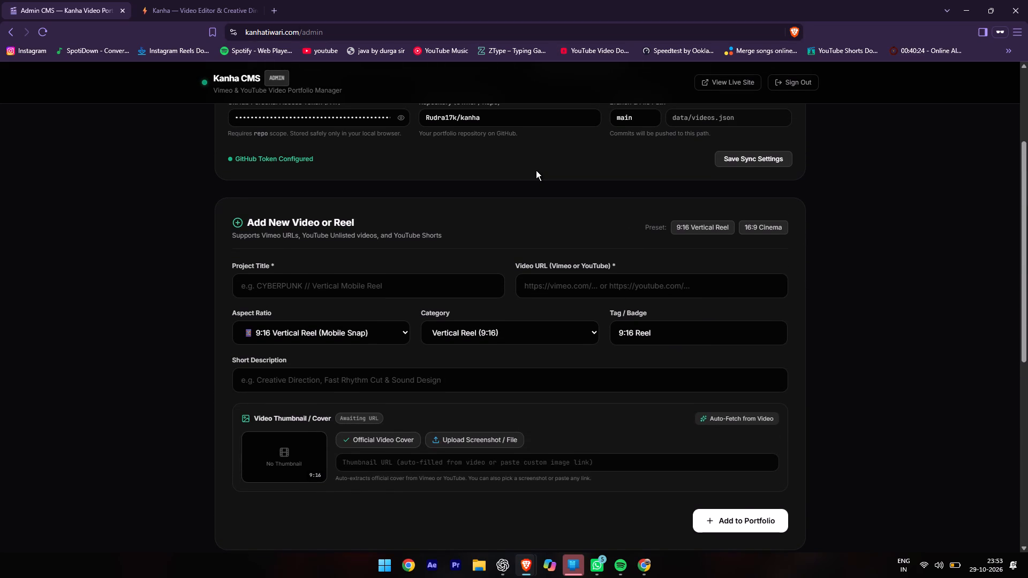
scroll(536, 170, "up", 5)
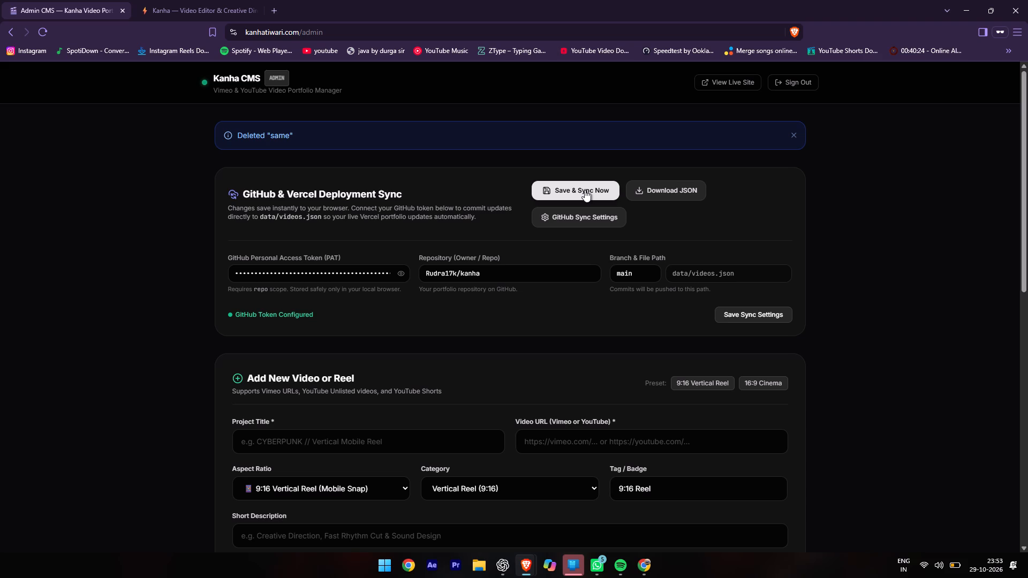
left_click(585, 190)
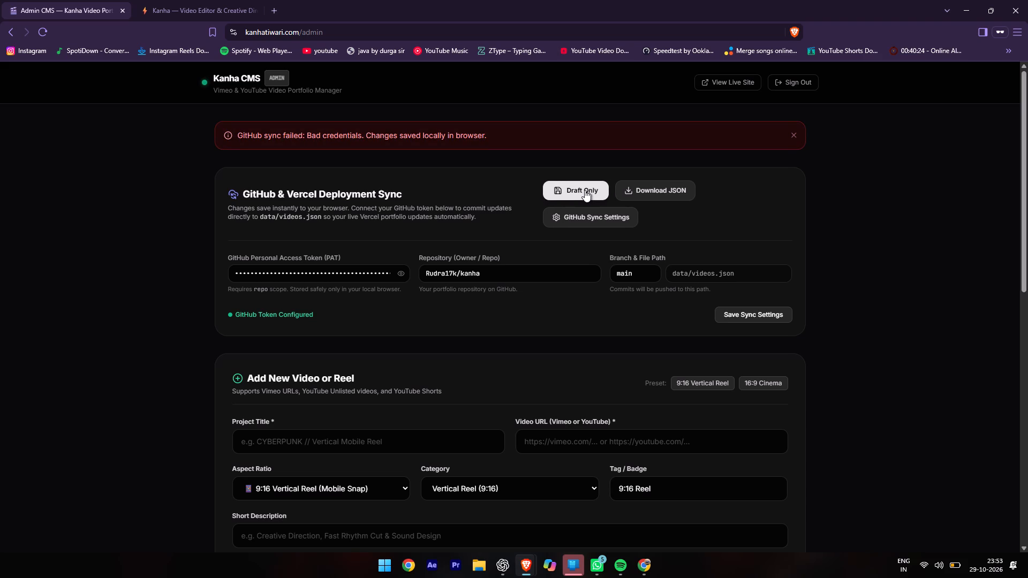
Capture a screenshot of the sync status message together with the GitHub & Vercel Deployment Sync section.
key("Print")
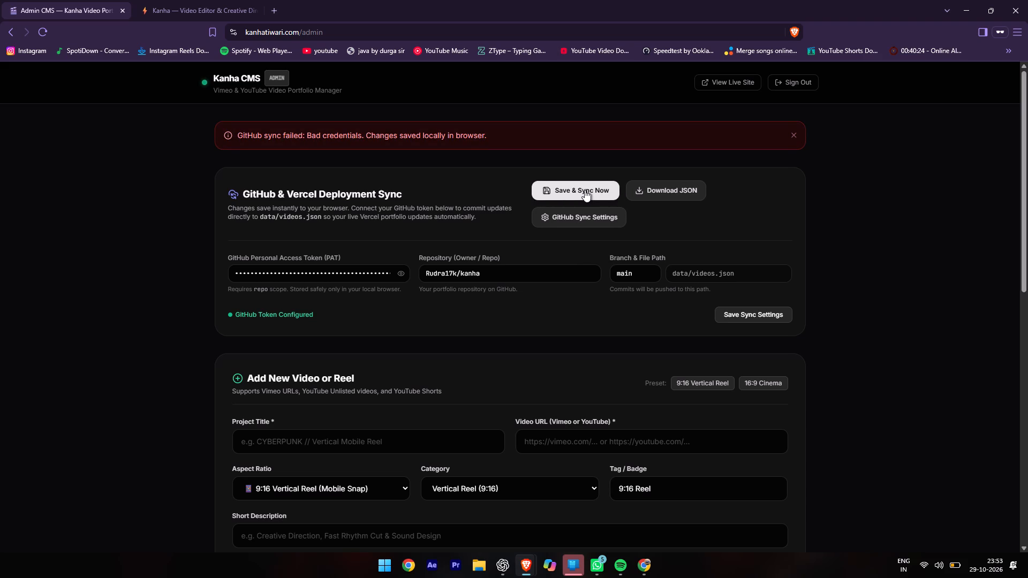
left_click_drag(191, 116, 455, 313)
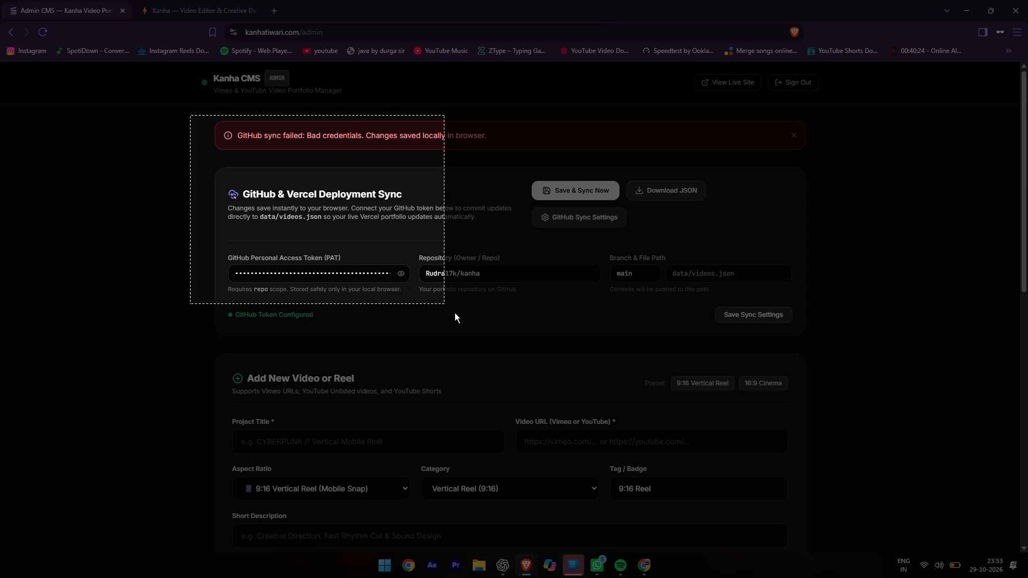
left_click_drag(455, 313, 816, 346)
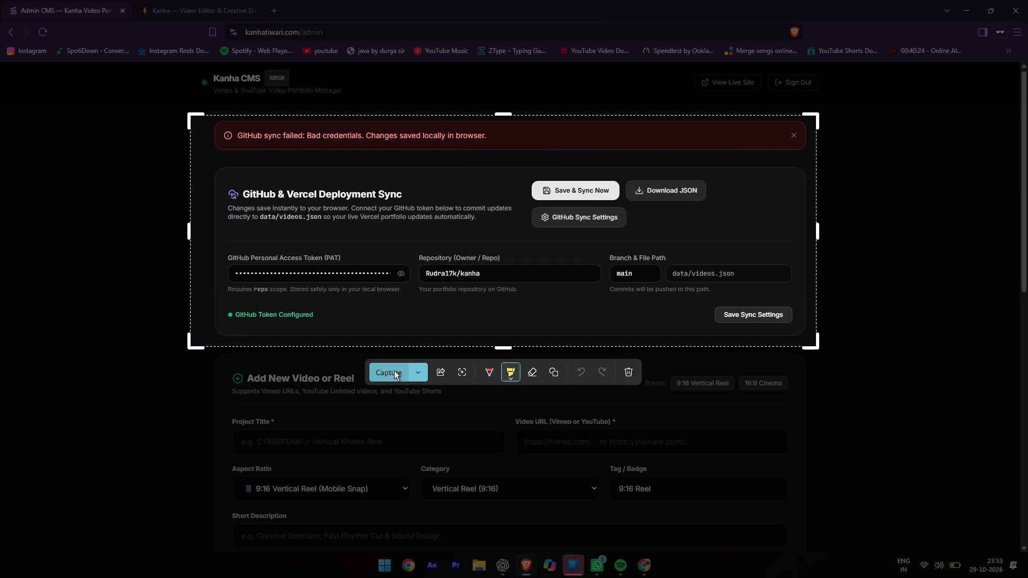
left_click(387, 375)
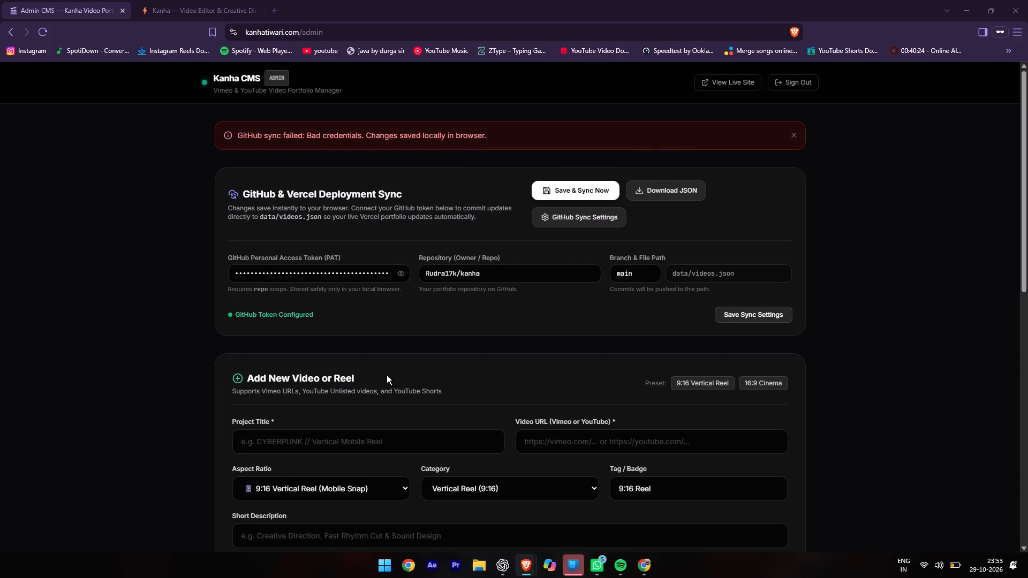
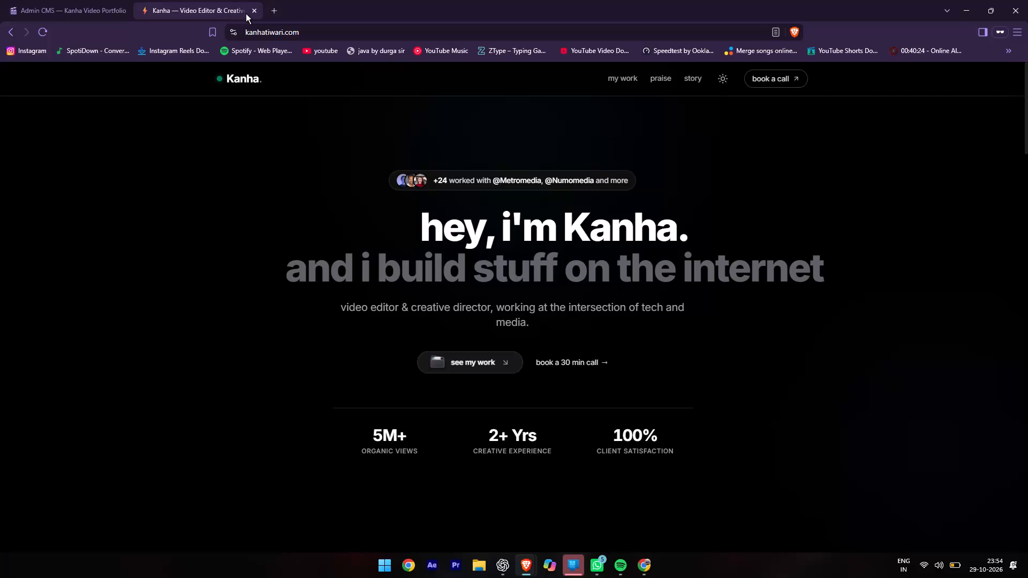
Close the live Kanha portfolio site and return to the admin CMS page.
left_click(251, 9)
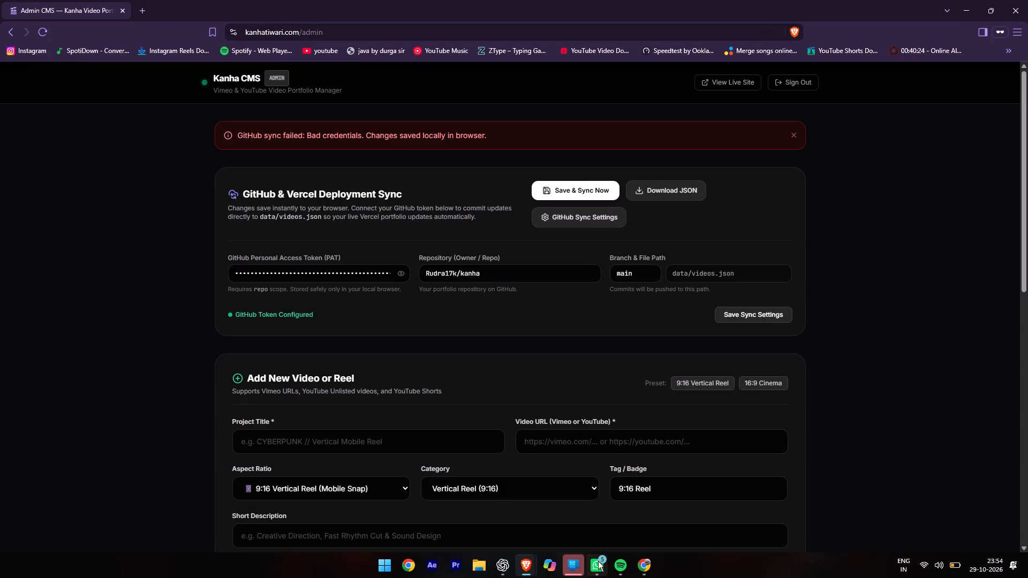
Switch to Vimeo in Google Chrome and copy the link of the recent video final assignment 2.
left_click(644, 565)
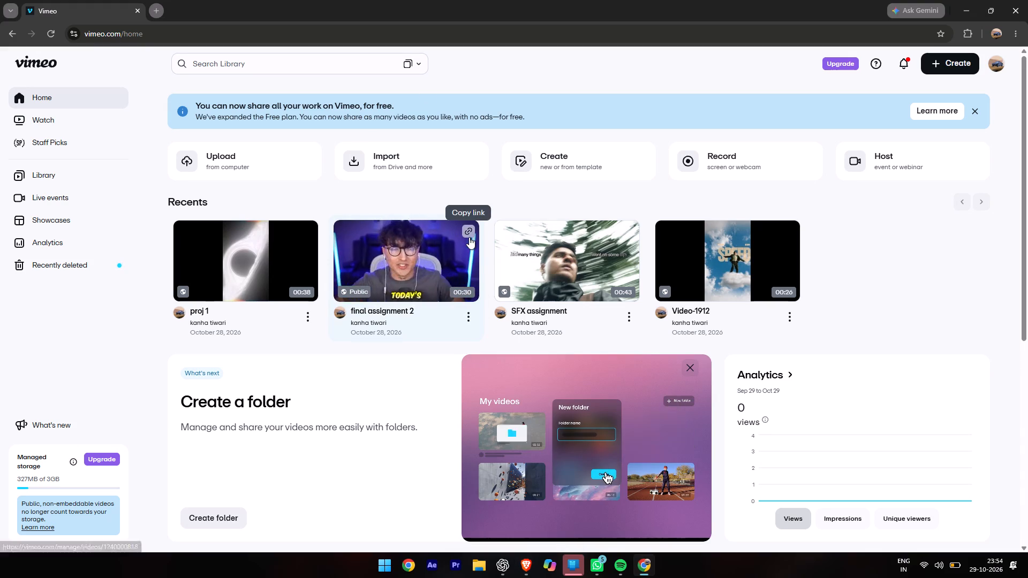
left_click(469, 237)
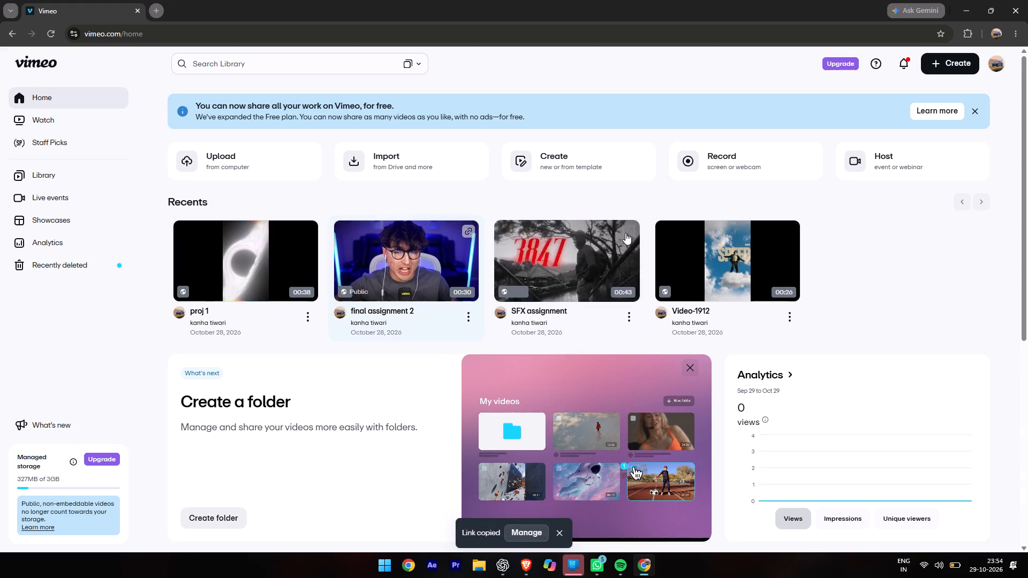
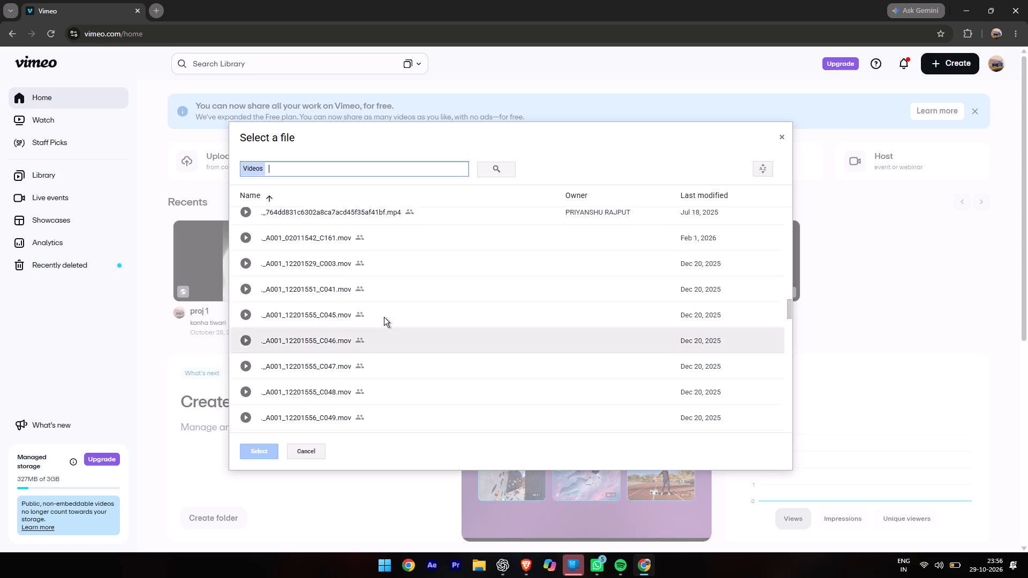
Search the Drive videos for "Video" and import Video-22941.mp4 into the Vimeo library.
scroll(384, 317, "up", 11)
scroll(384, 317, "down", 10)
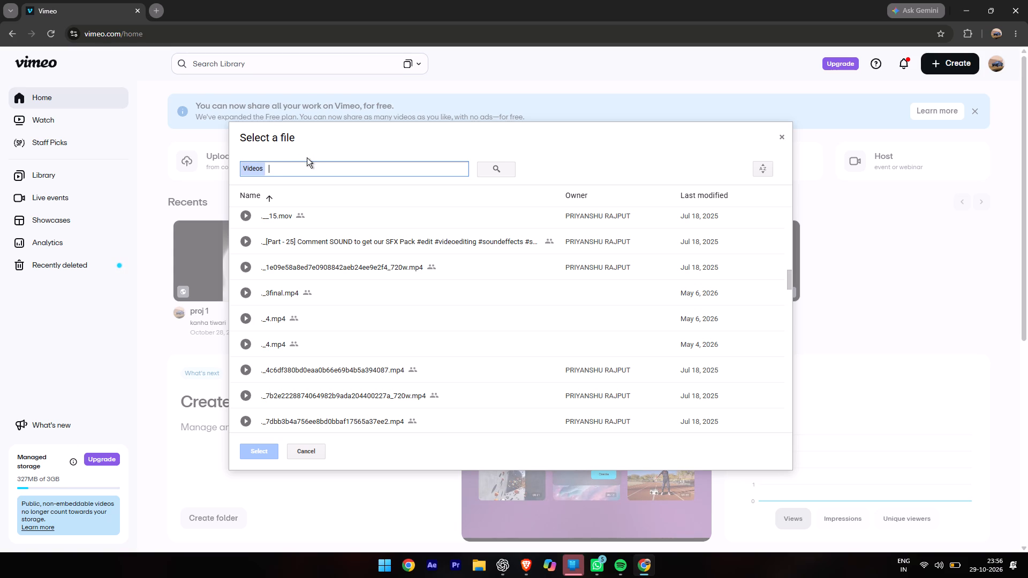
key("shift+v")
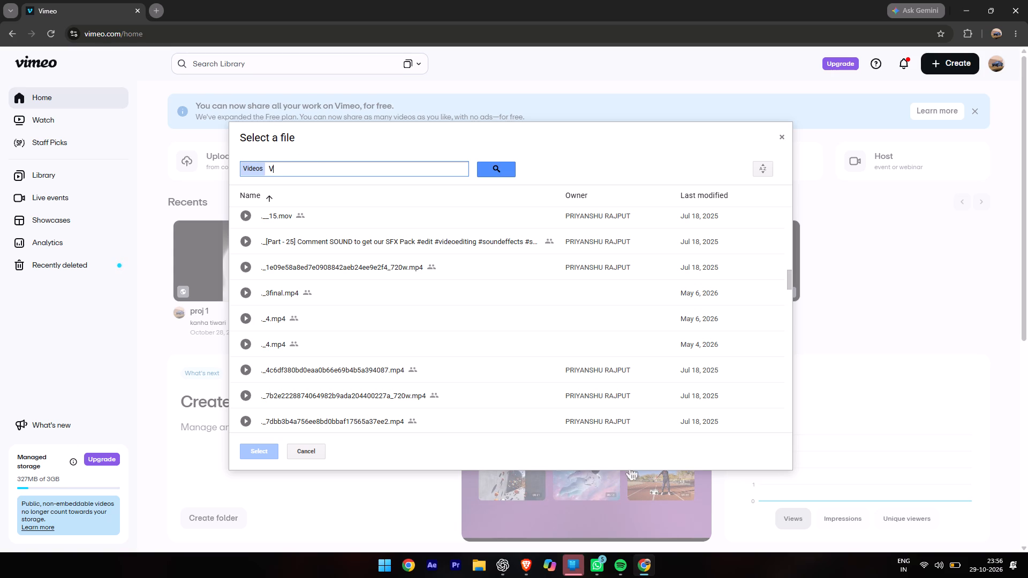
type("de")
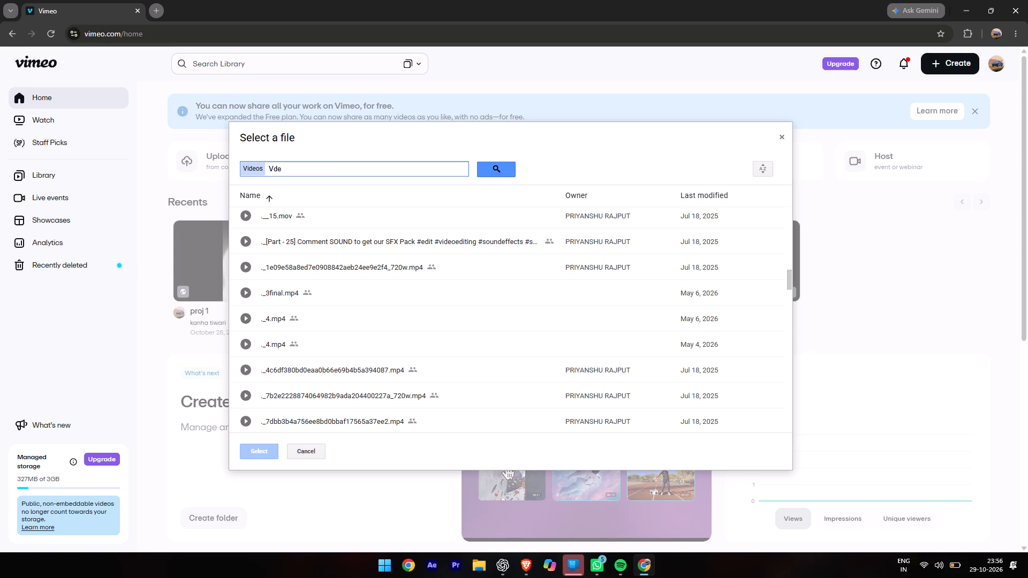
key("BackSpace")
key("BackSpace")
type("ideo")
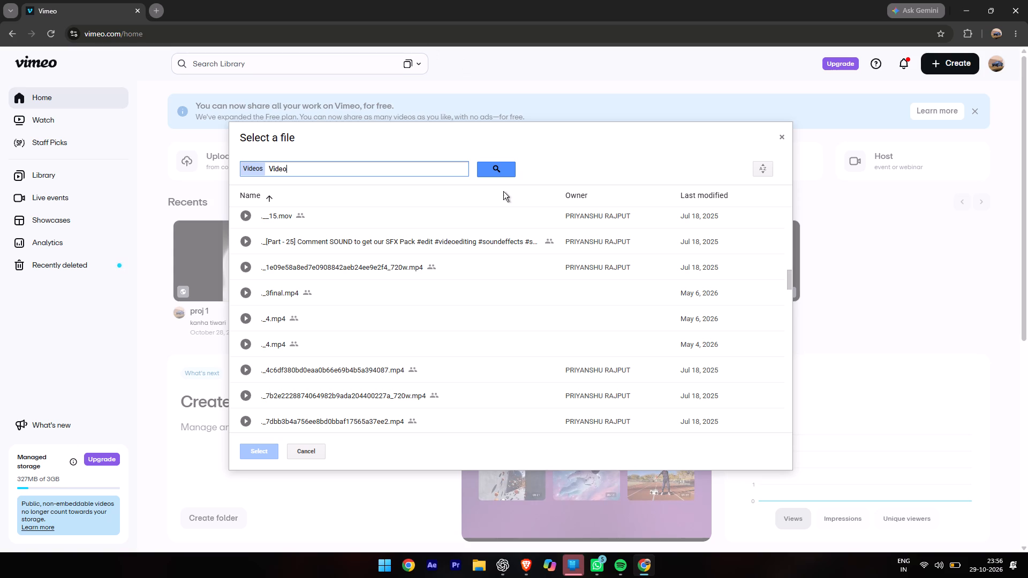
left_click(502, 174)
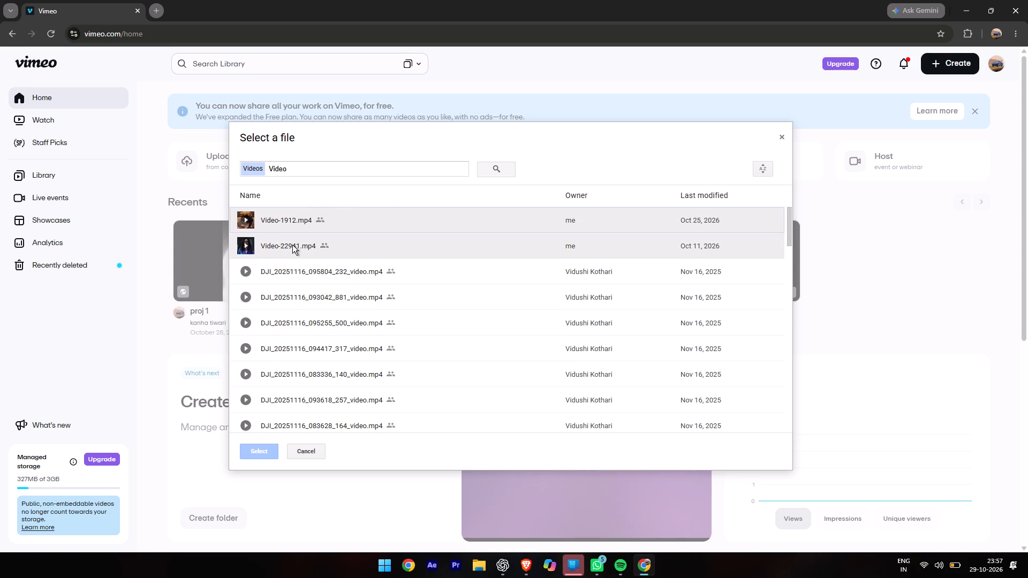
left_click(314, 247)
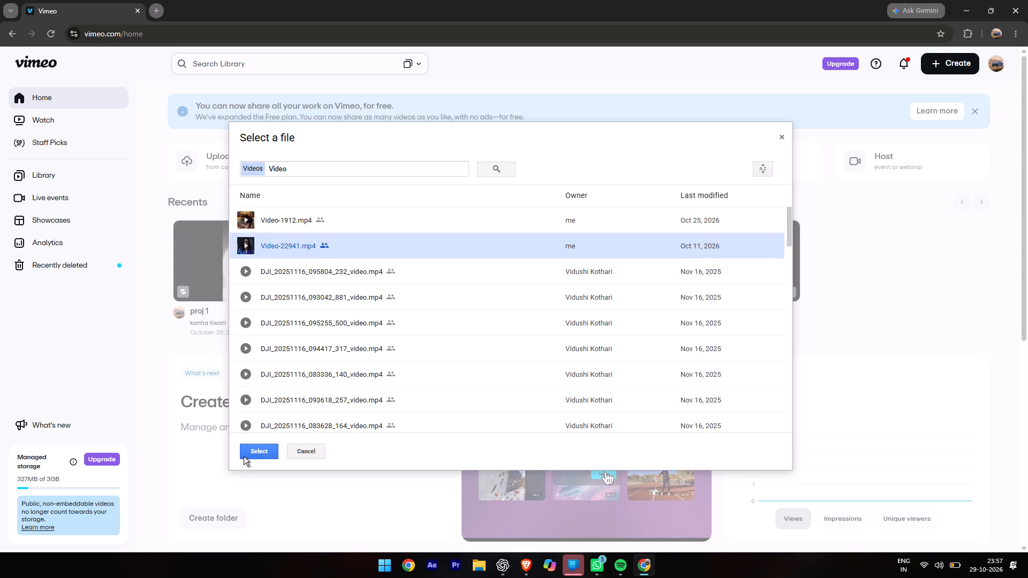
left_click(247, 454)
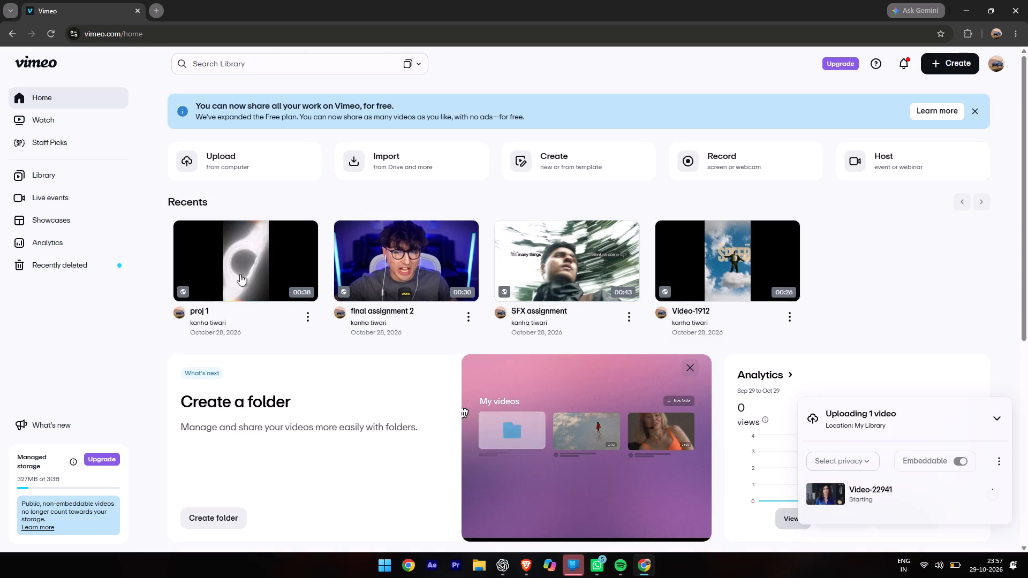
Start another import to Vimeo from a cloud storage app.
left_click(381, 149)
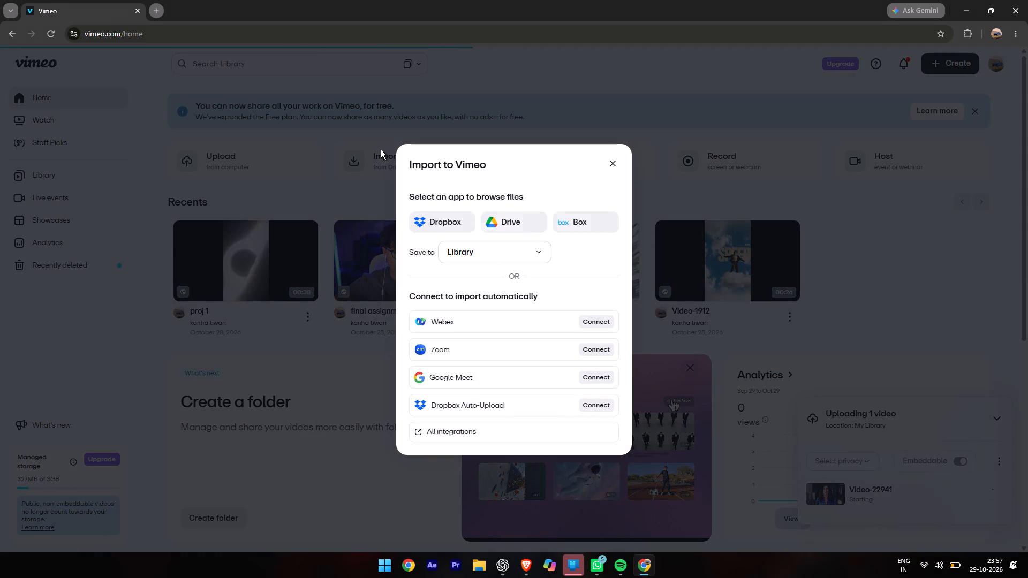
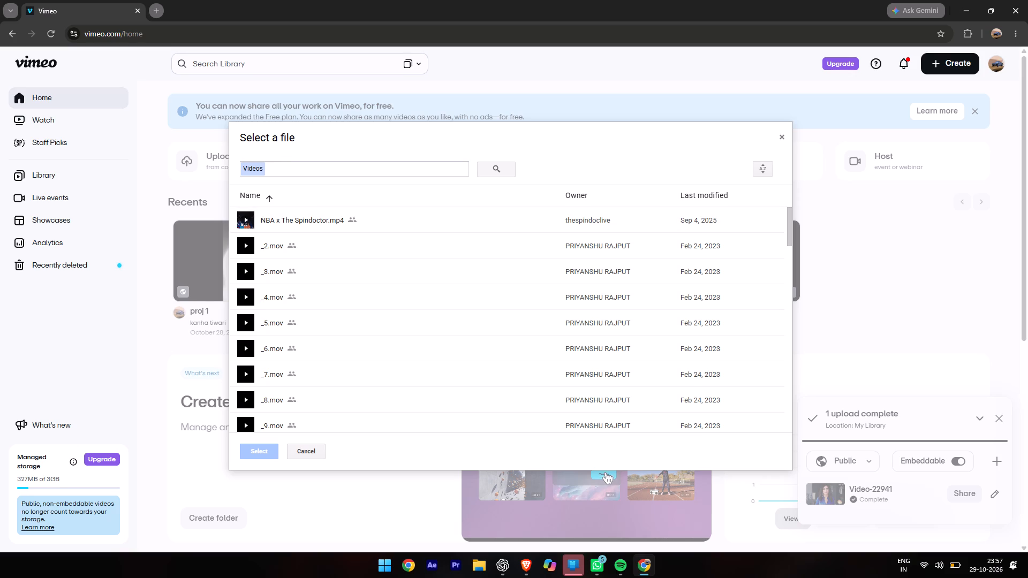
Search the Drive videos for "3" and import the video named 3 into the Vimeo library.
left_click(301, 165)
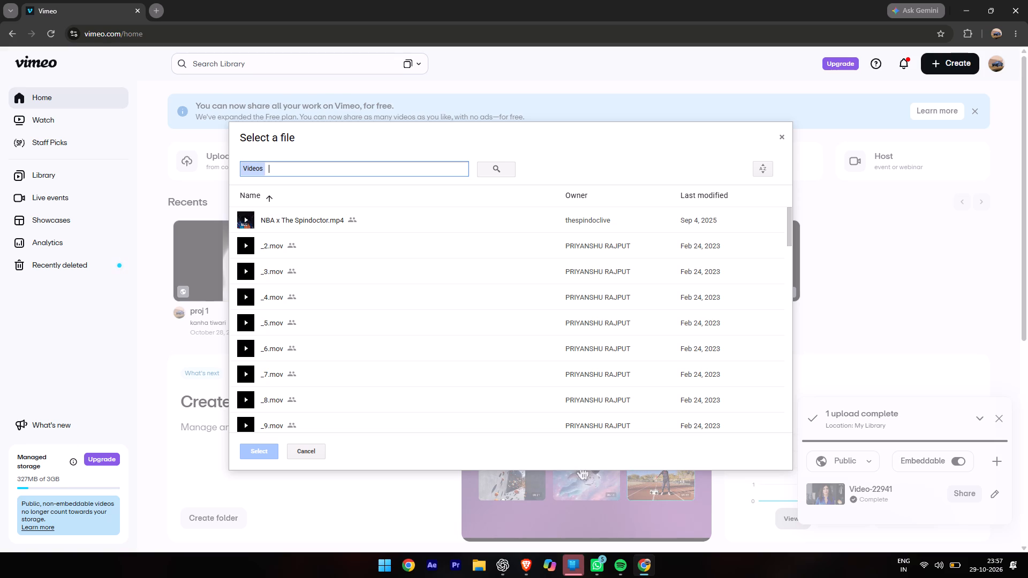
key("3")
key("Return")
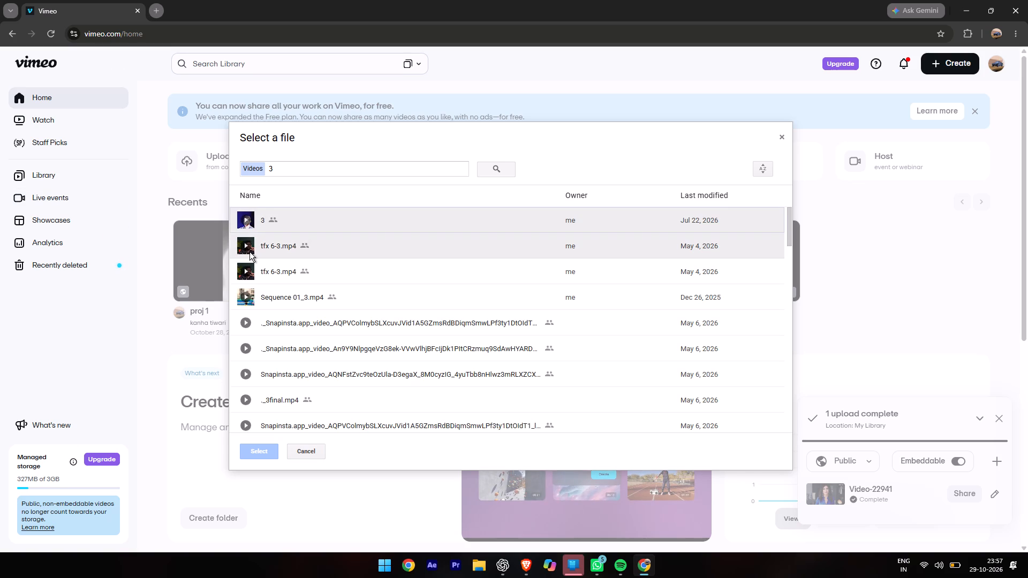
left_click(294, 225)
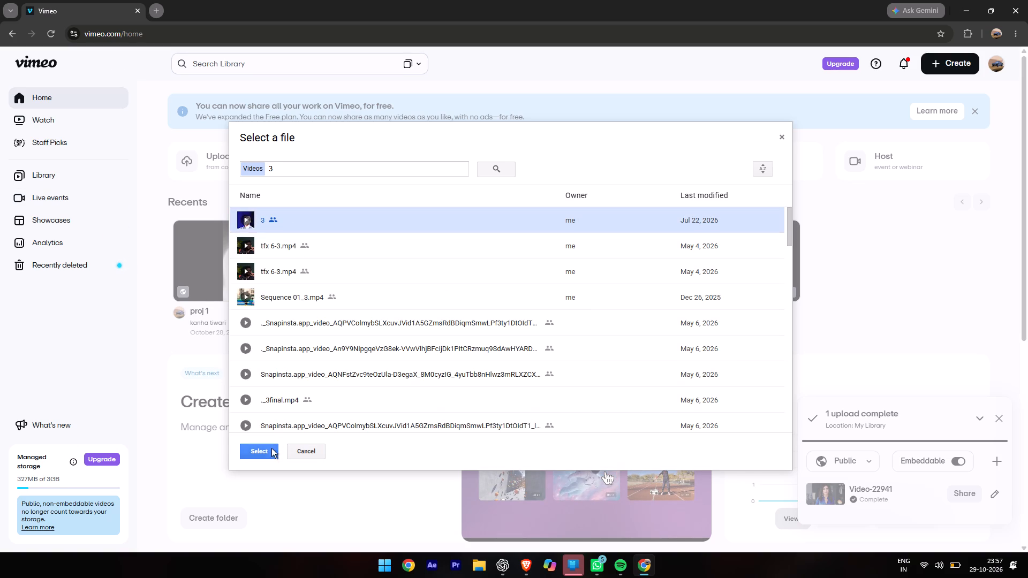
left_click(271, 453)
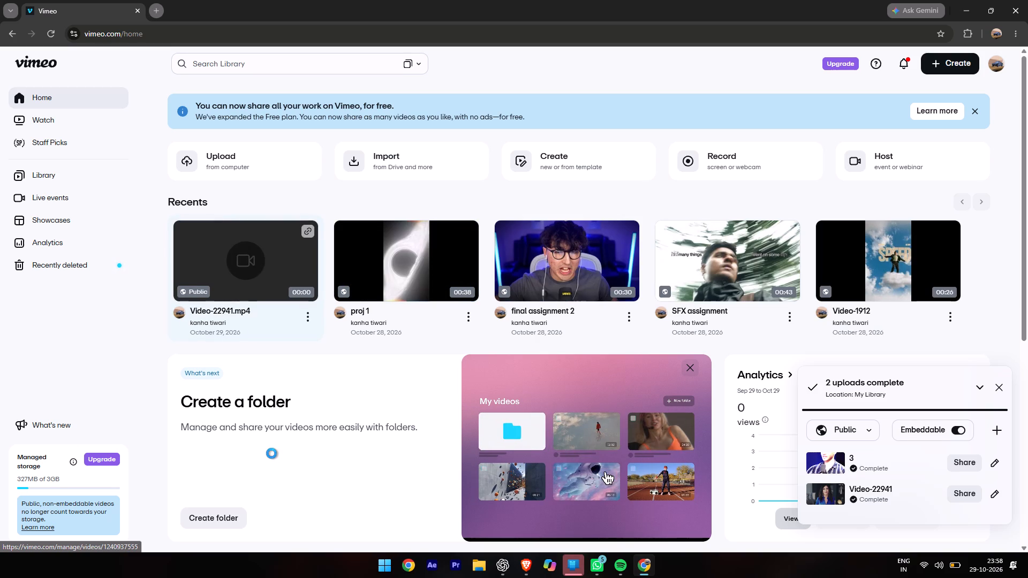
Copy the share link of Video-22941.mp4 from the recent videos.
left_click(310, 233)
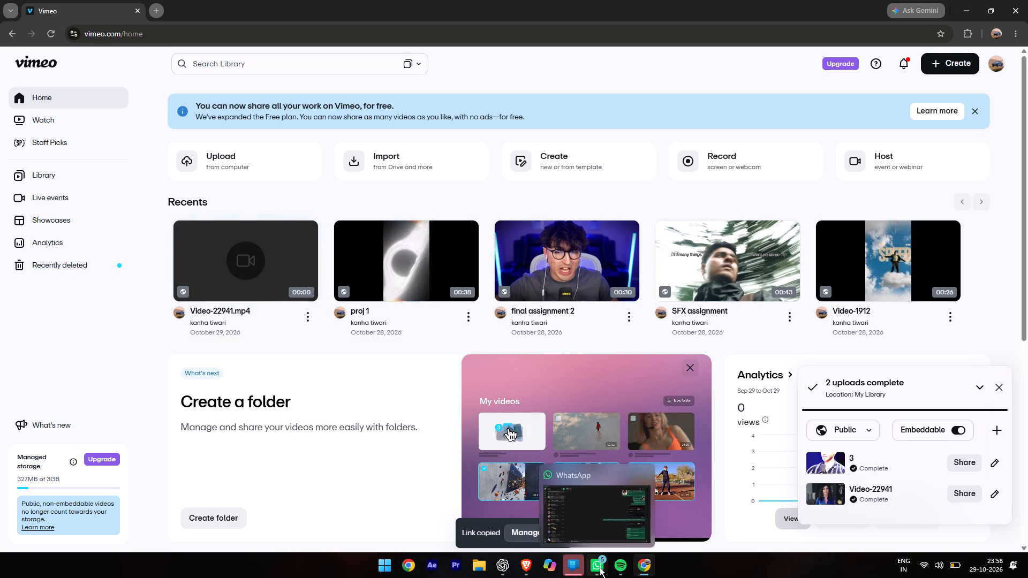
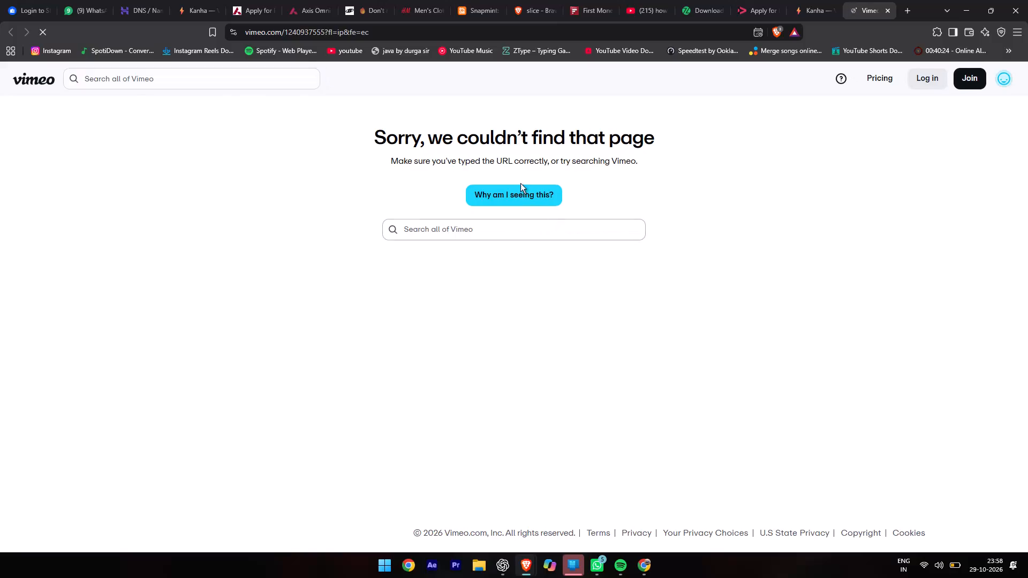
Close the Vimeo error page to return to the Kanha portfolio site.
left_click(891, 6)
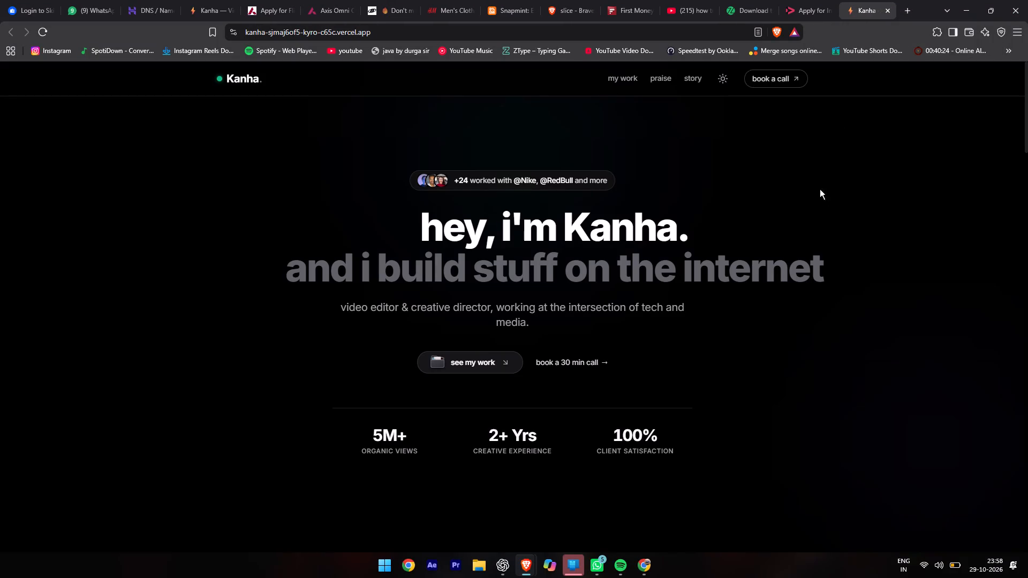
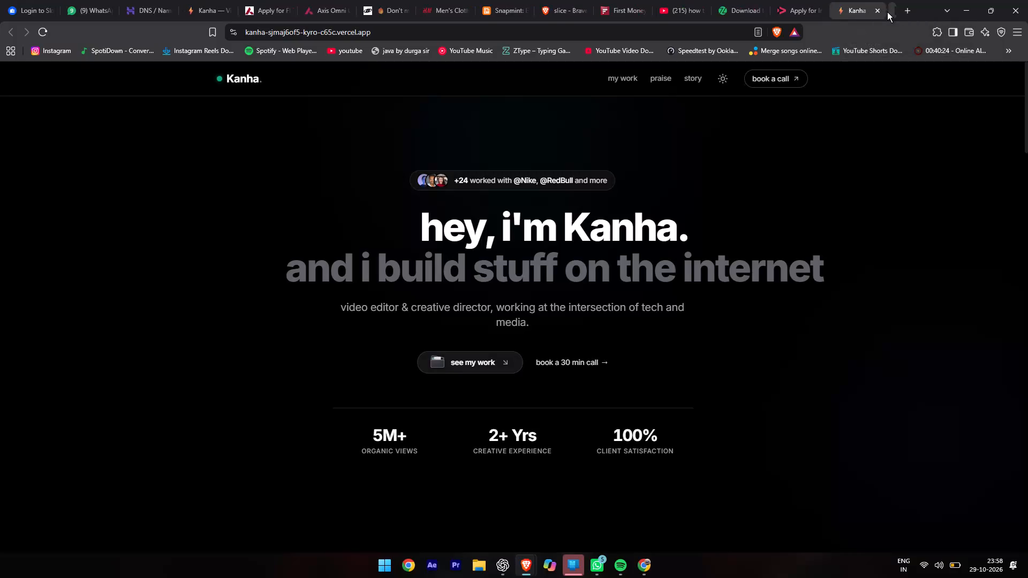
Switch to the Vimeo home page in Google Chrome and copy the link of the recent video proj 1.
left_click(643, 567)
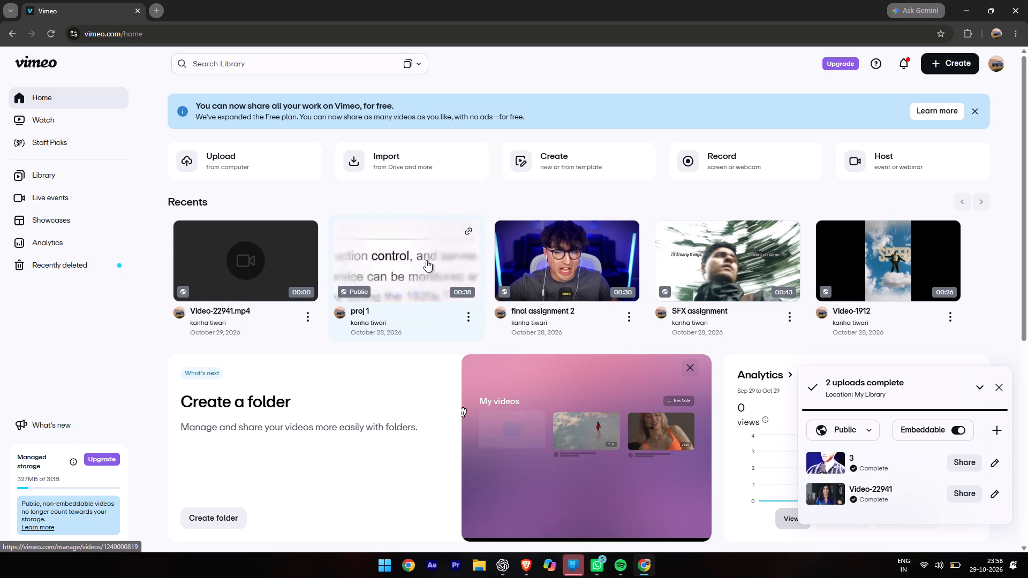
left_click(467, 232)
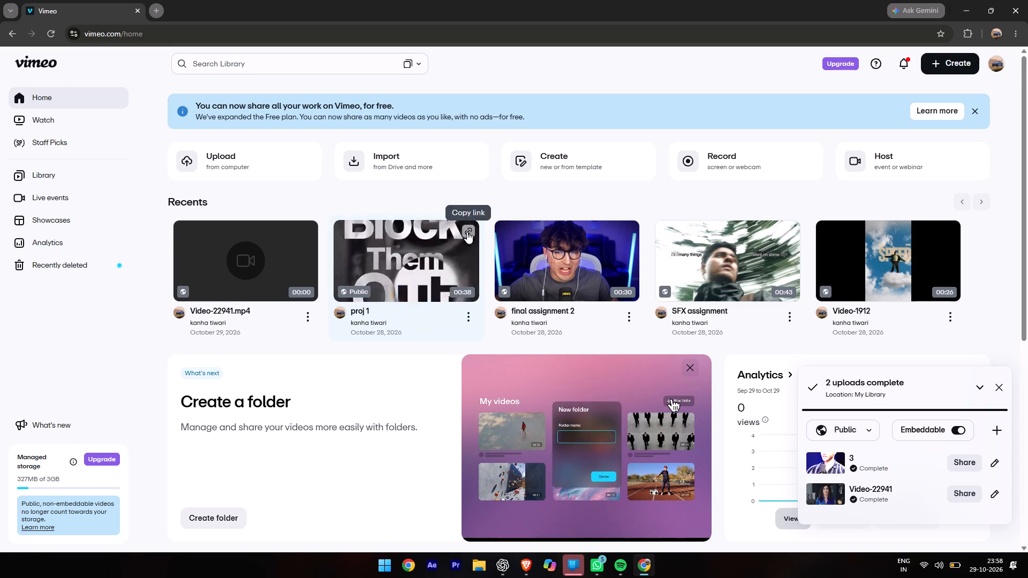
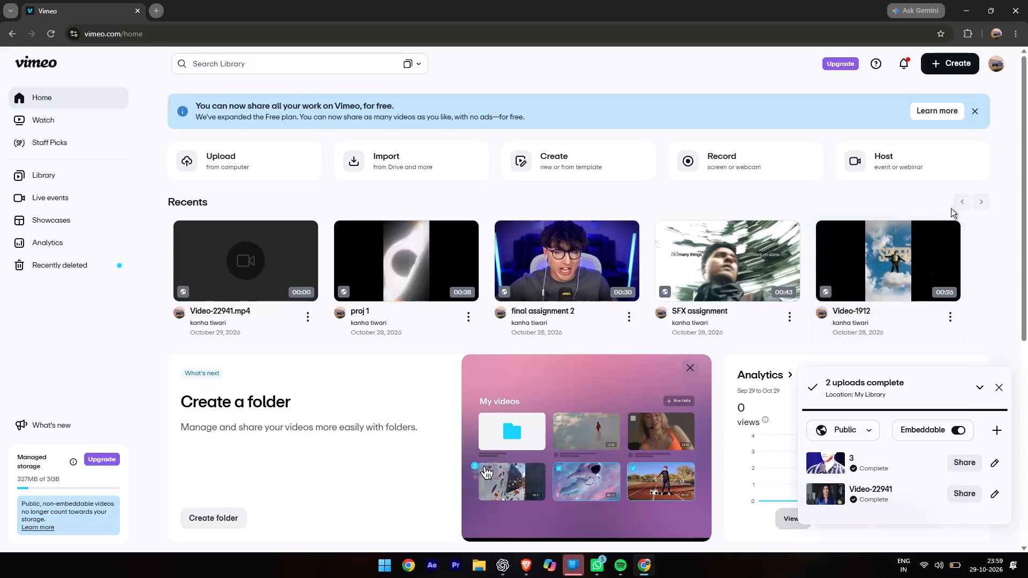
Copy the link of the recent video Video-1912 from the Vimeo home page.
left_click(949, 231)
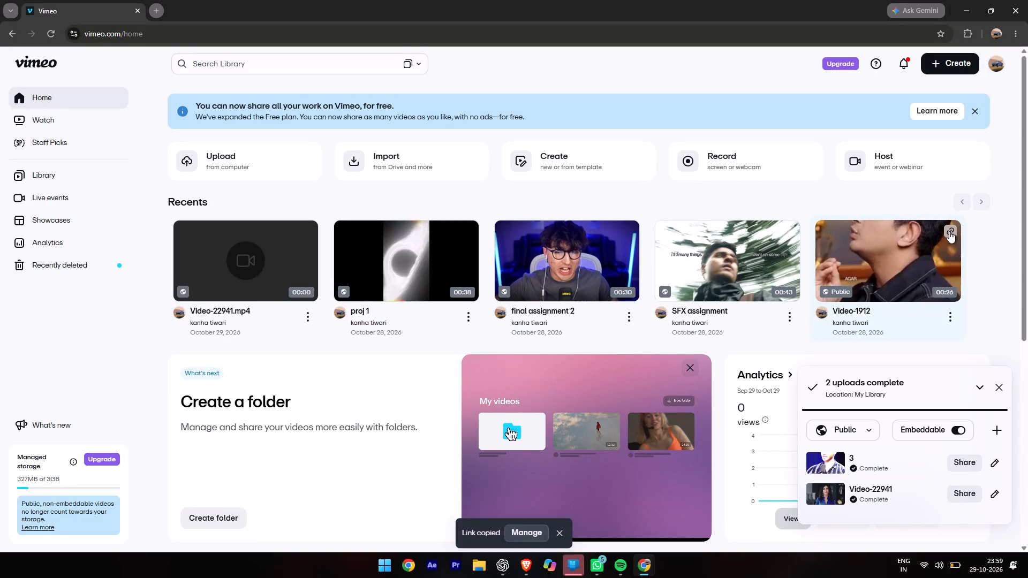
left_click(949, 231)
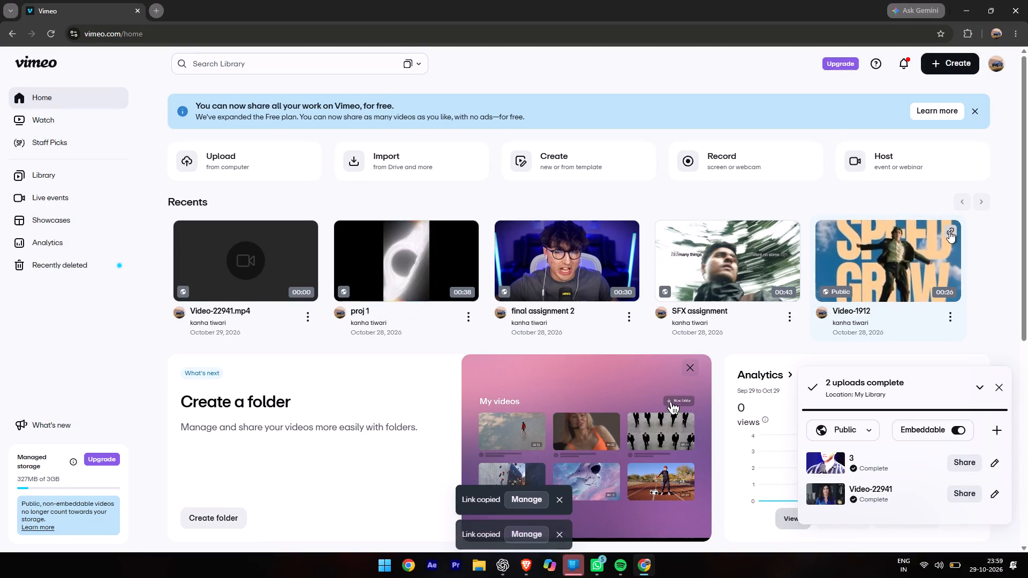
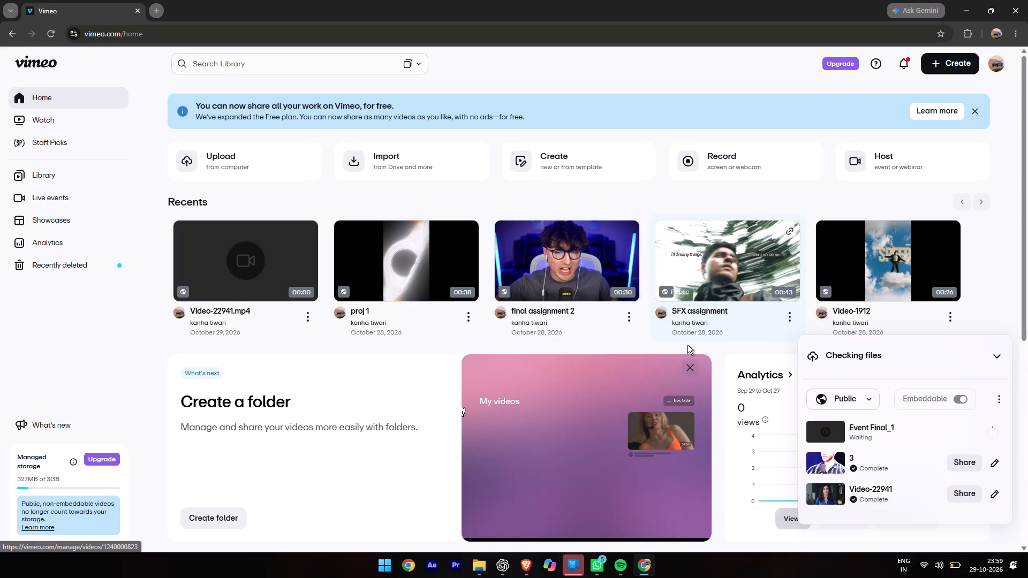
Dismiss the "Create a folder" recommendation on the Vimeo home page.
left_click(689, 366)
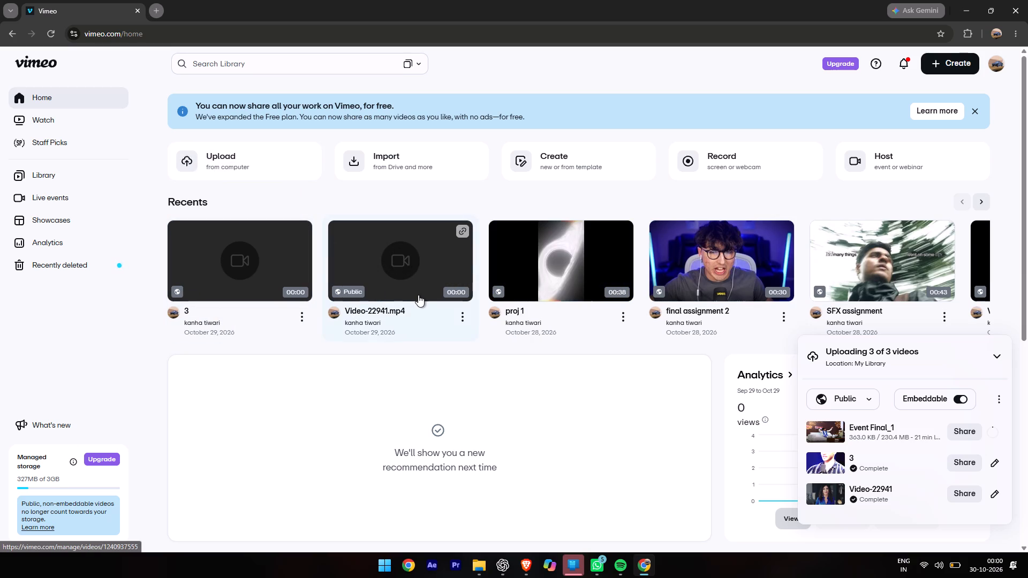
Copy the regular share link of the uploading video Event Final_1 and close its sharing settings.
scroll(418, 295, "left", 6)
scroll(418, 295, "right", 8)
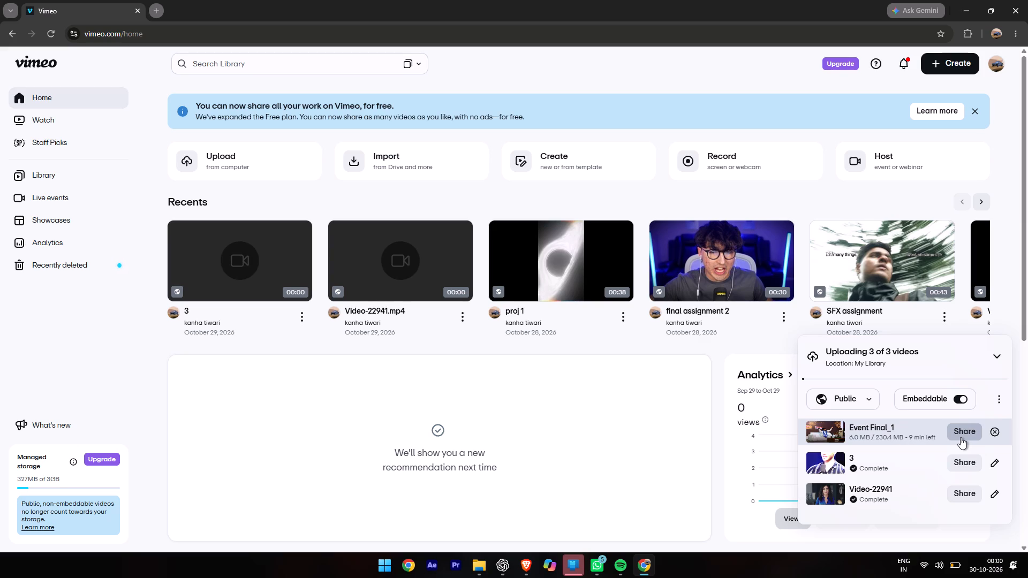
left_click(961, 437)
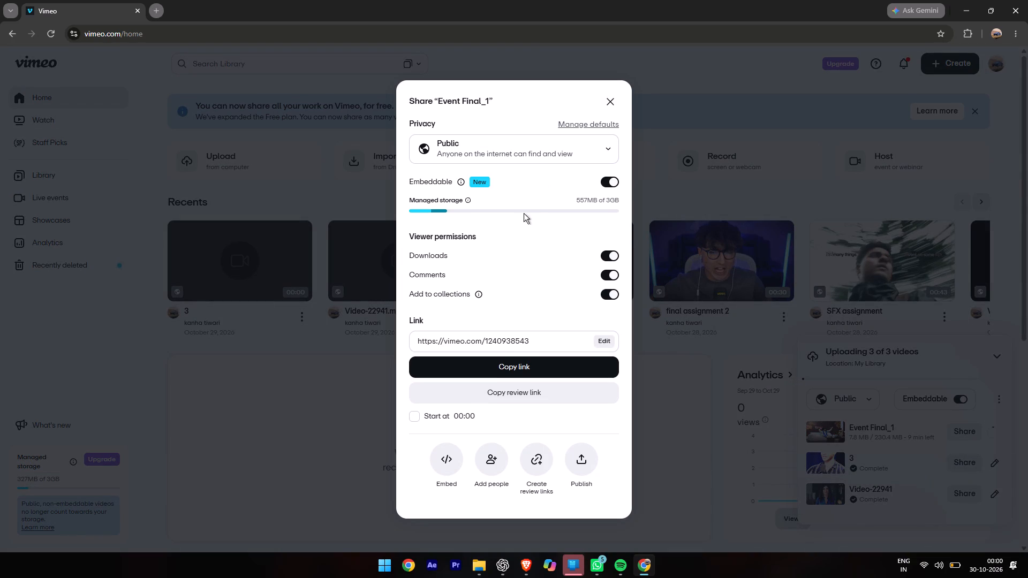
left_click(509, 370)
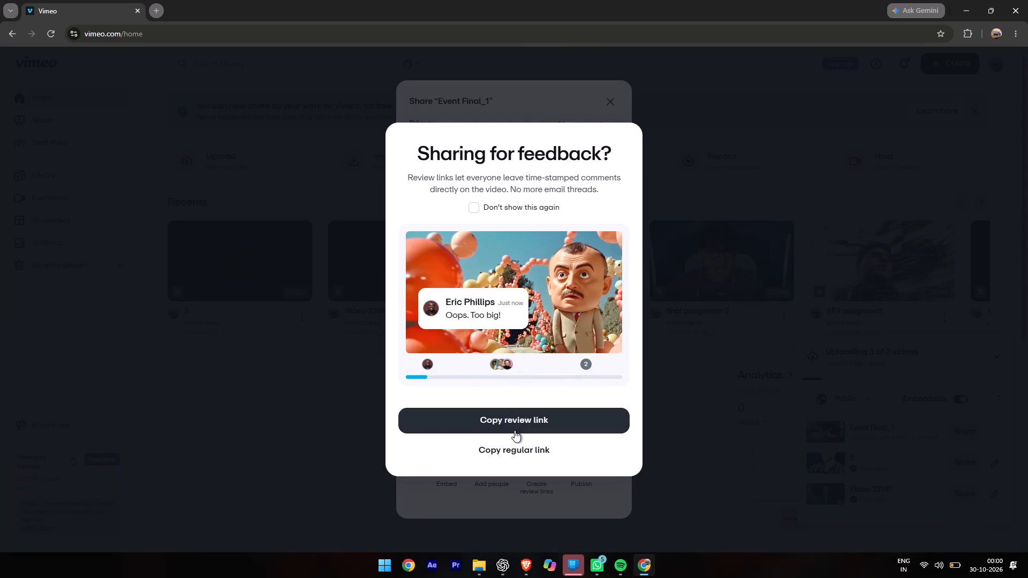
left_click(522, 454)
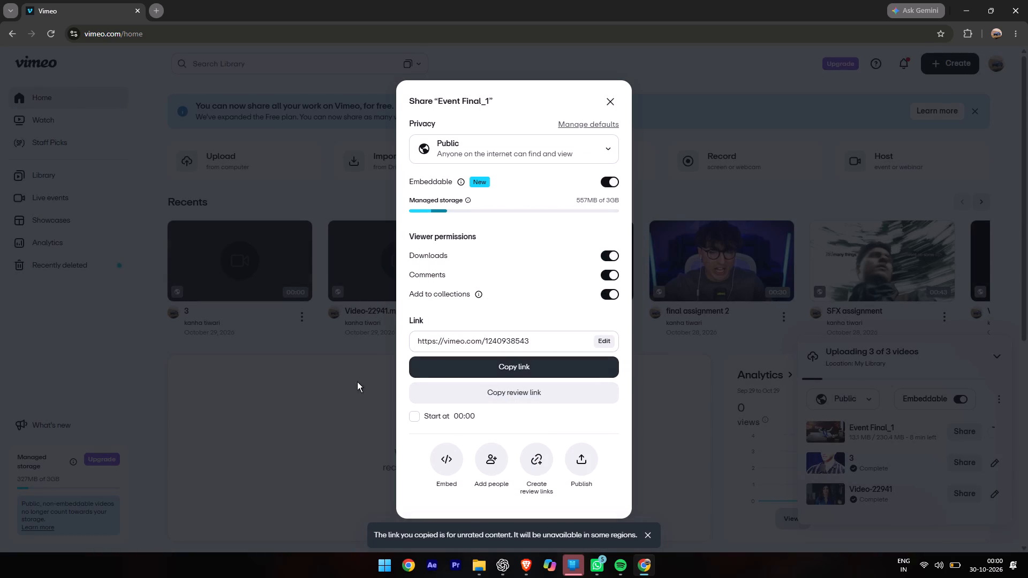
left_click(315, 368)
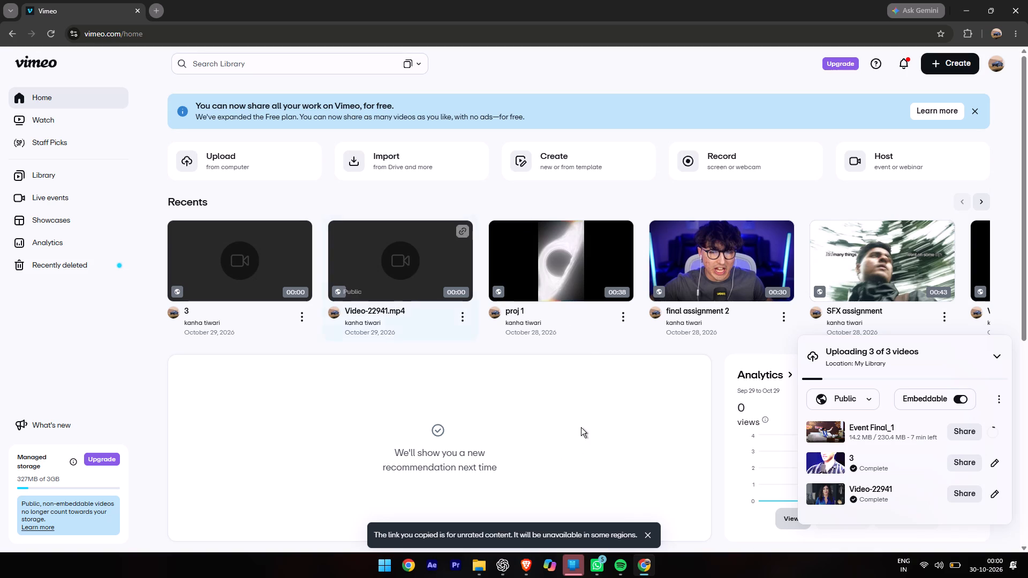
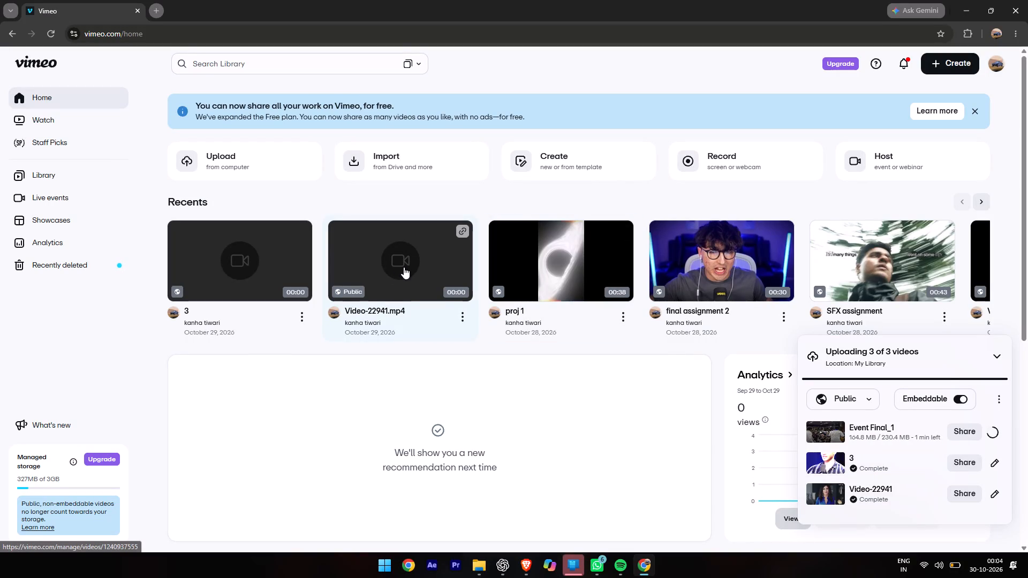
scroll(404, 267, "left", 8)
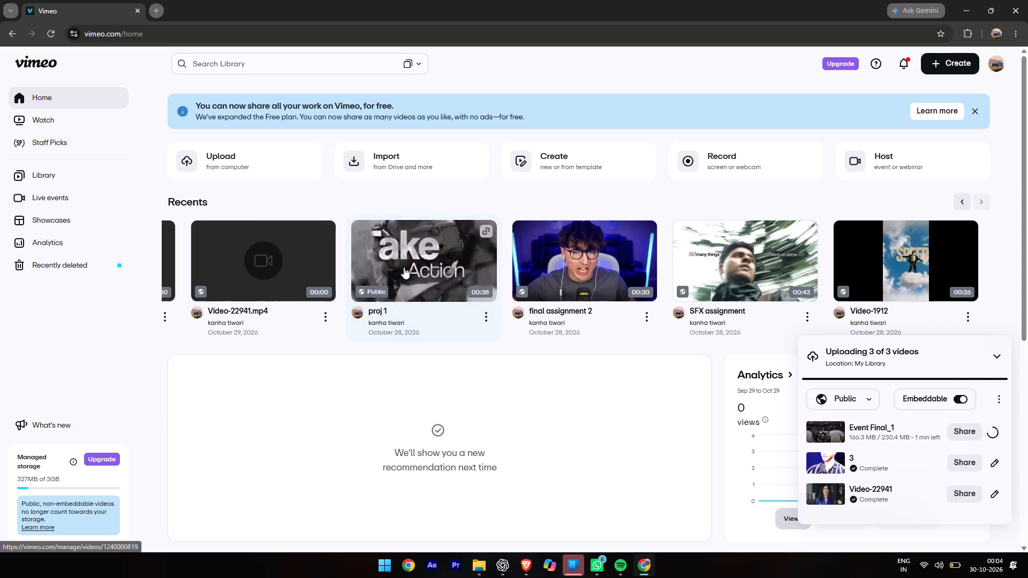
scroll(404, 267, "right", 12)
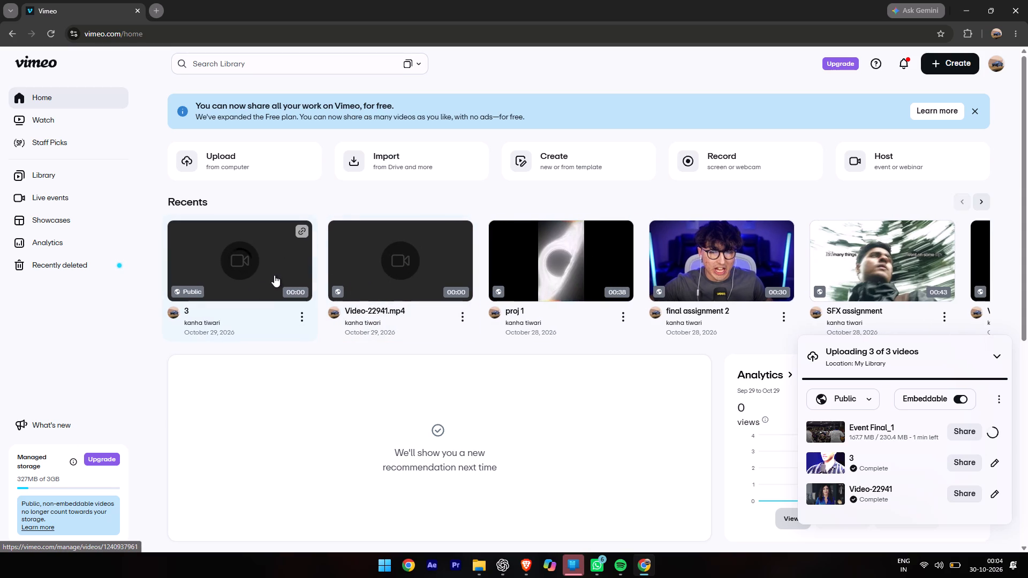
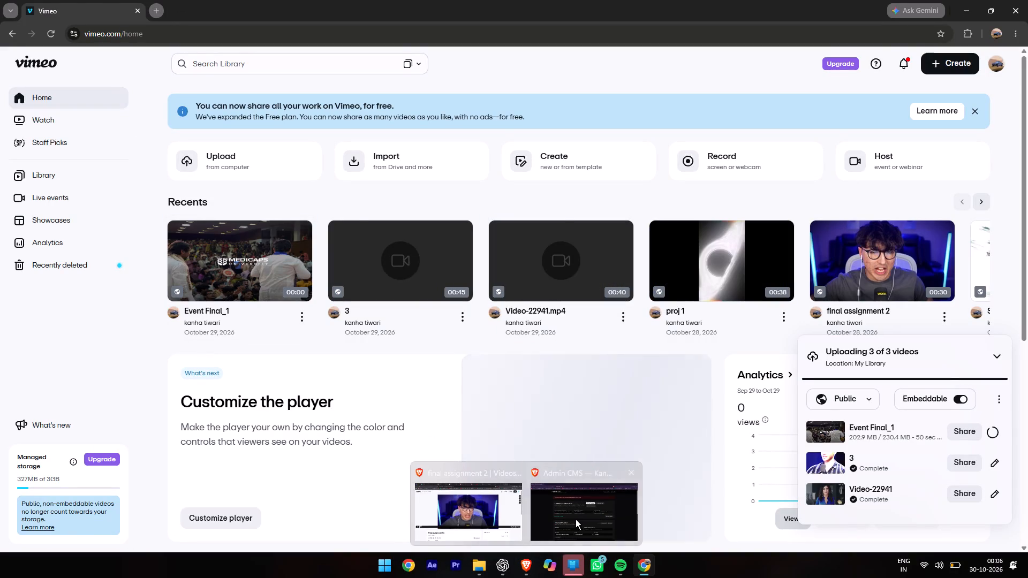
Switch to the Kanha Admin CMS in Brave and clear the saved GitHub personal access token from the deployment sync settings.
left_click(576, 519)
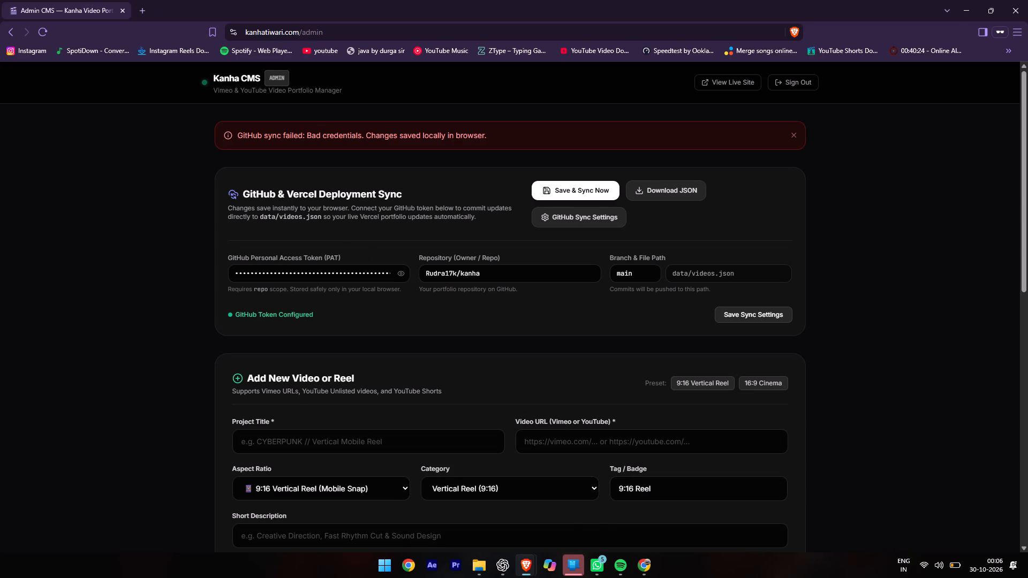
left_click(235, 273)
left_click_drag(235, 273, 517, 283)
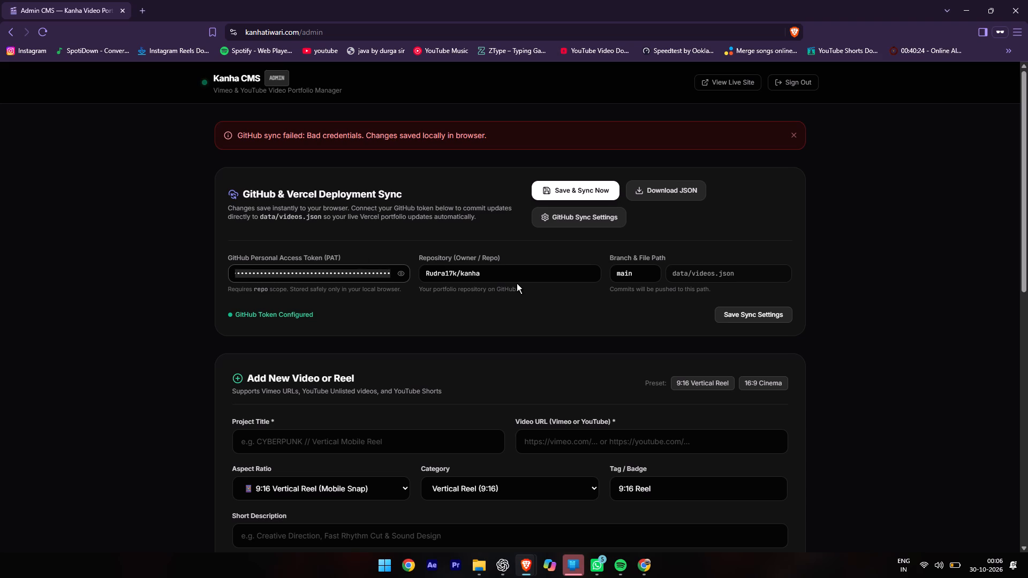
key("BackSpace")
key("BackSpace")
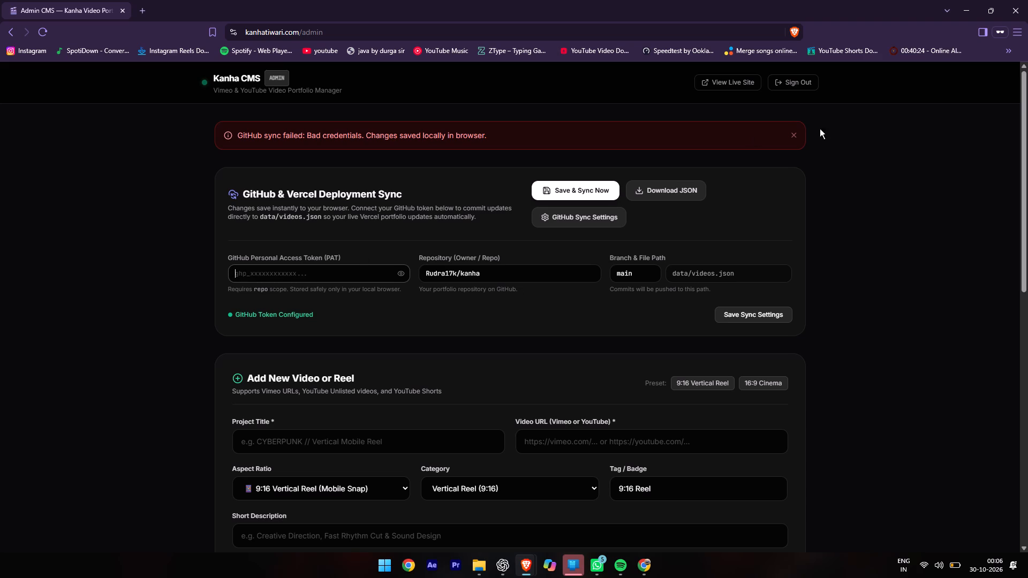
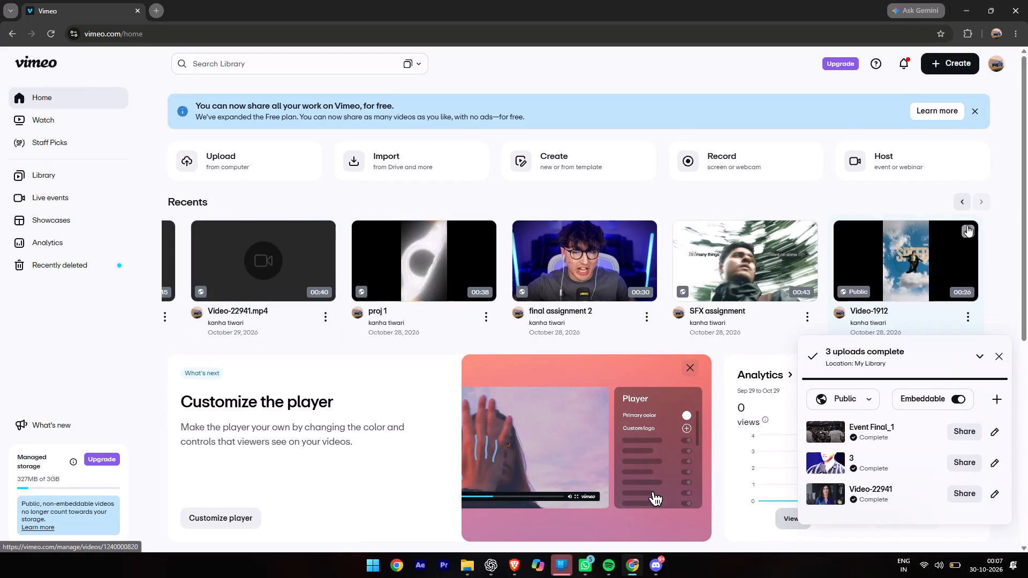
Copy the Video-1912 link from Vimeo and enter it as the new video's URL in the Kanha Admin CMS in Brave.
left_click(967, 232)
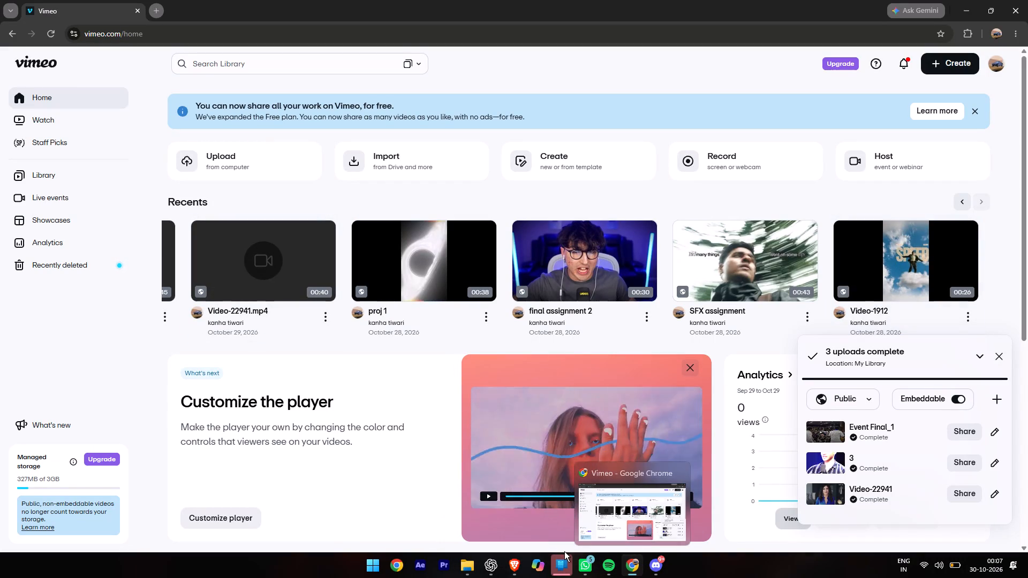
left_click(542, 528)
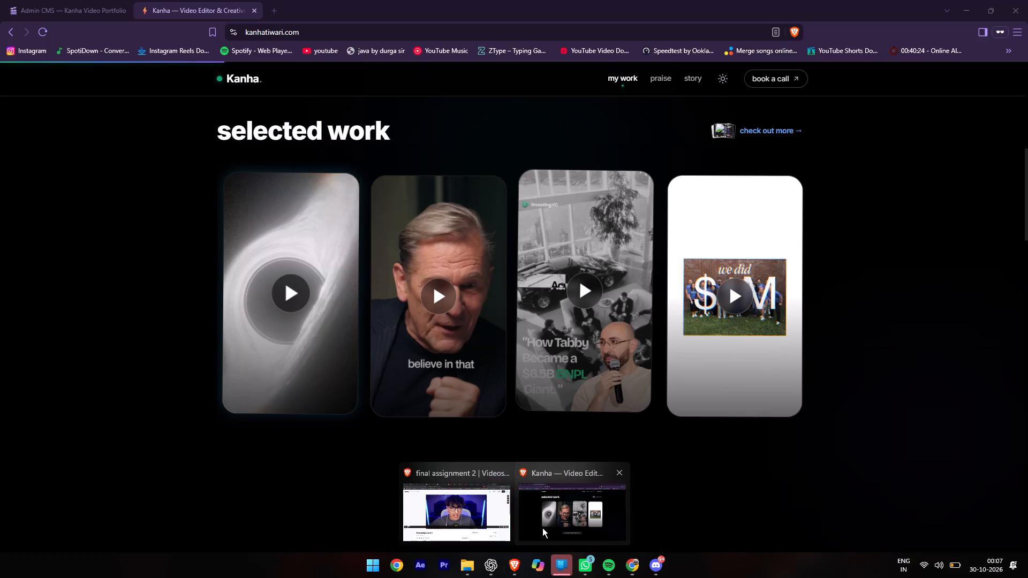
left_click(49, 0)
scroll(370, 136, "up", 2)
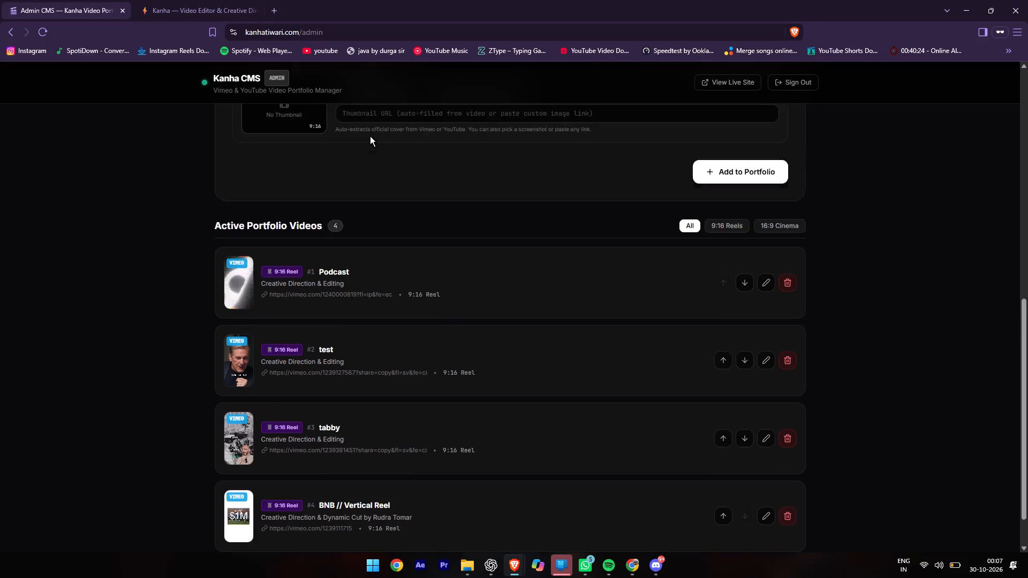
scroll(370, 136, "up", 3)
left_click(556, 292)
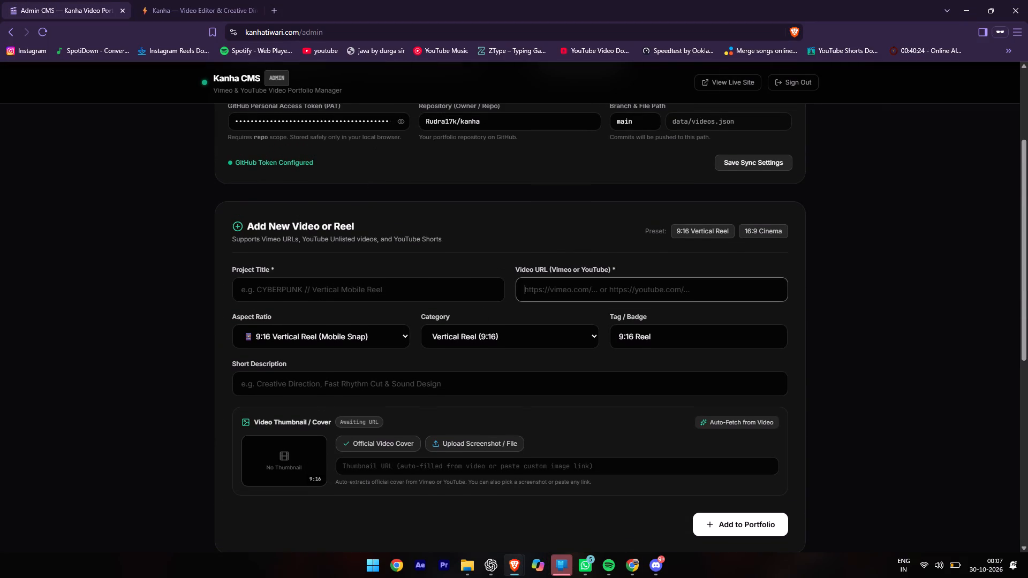
key("ctrl+v")
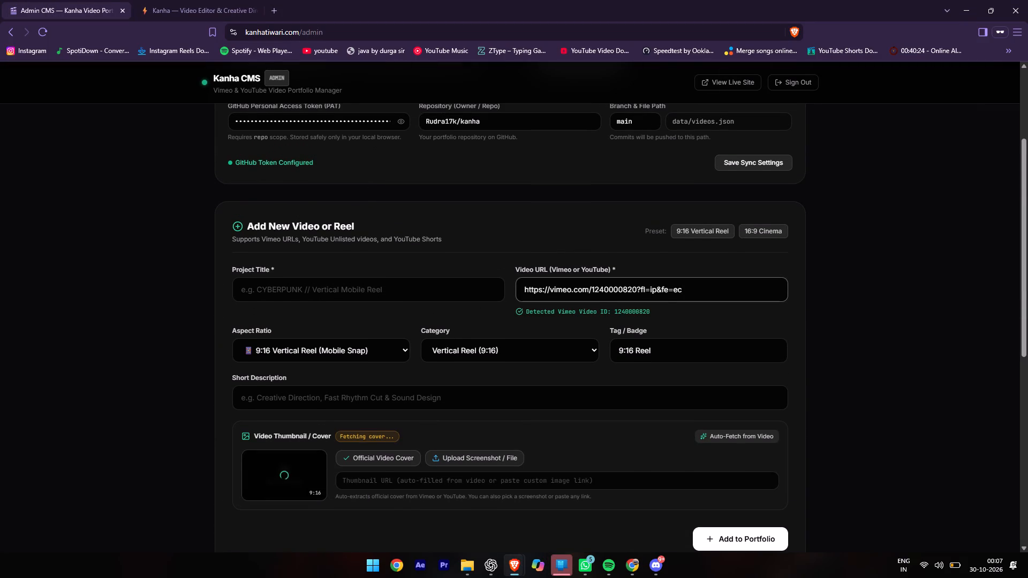
Title the new video "podcast" and add it to the portfolio.
left_click(438, 286)
type("podc")
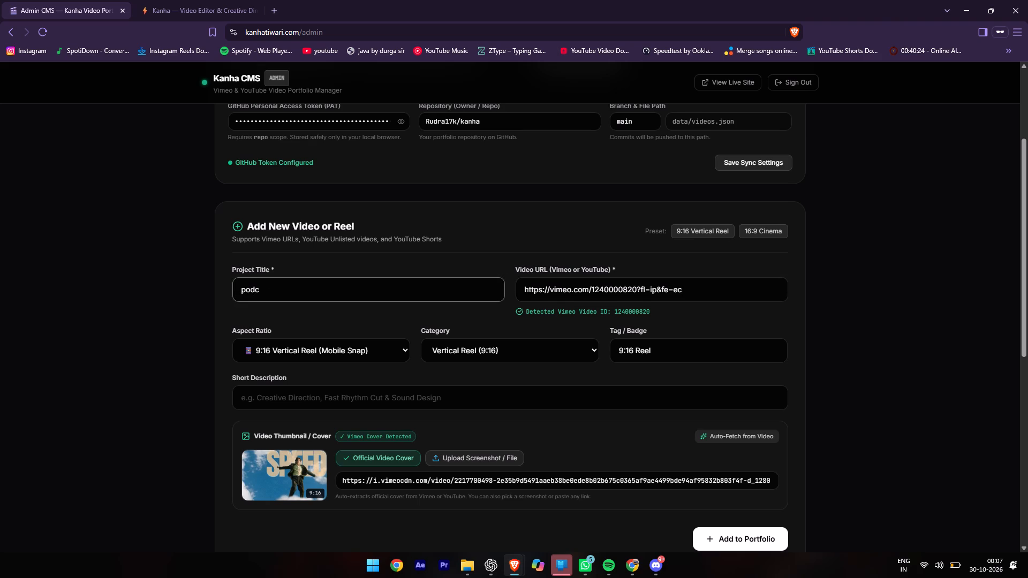
type("ast")
scroll(636, 351, "down", 1)
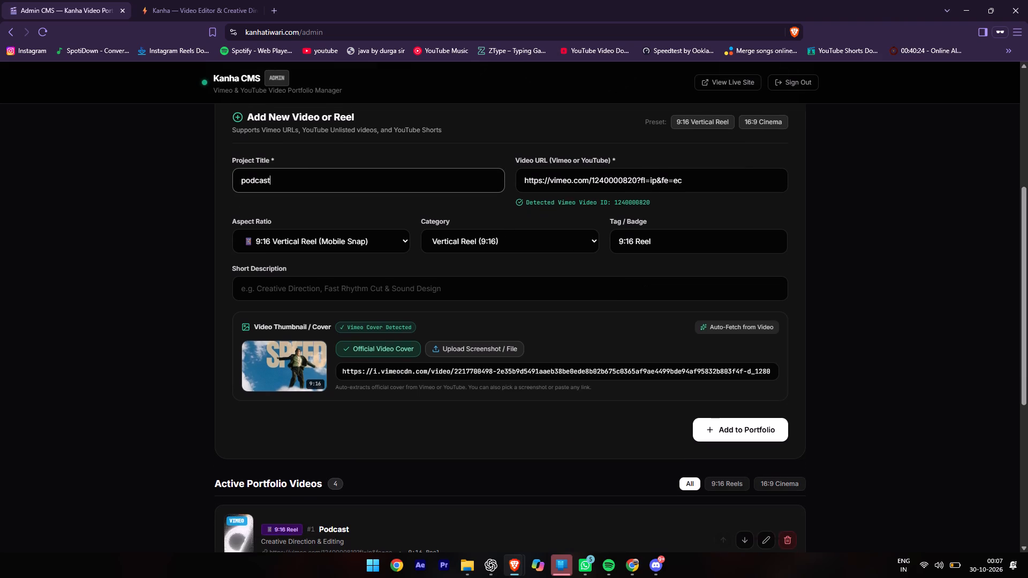
scroll(636, 351, "down", 1)
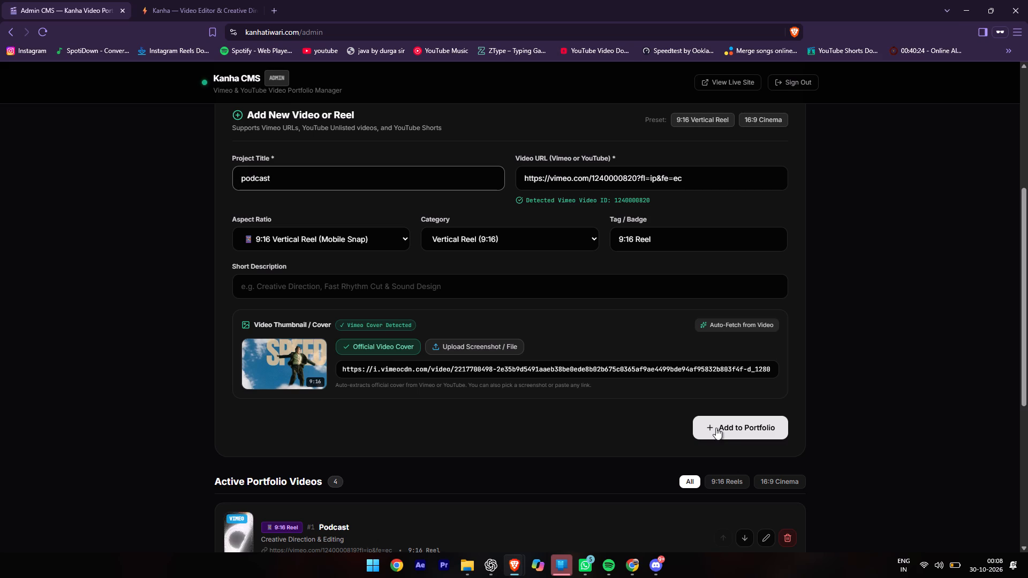
left_click(716, 428)
Move the newly added podcast video to position #1 in the active portfolio videos.
scroll(543, 362, "up", 5)
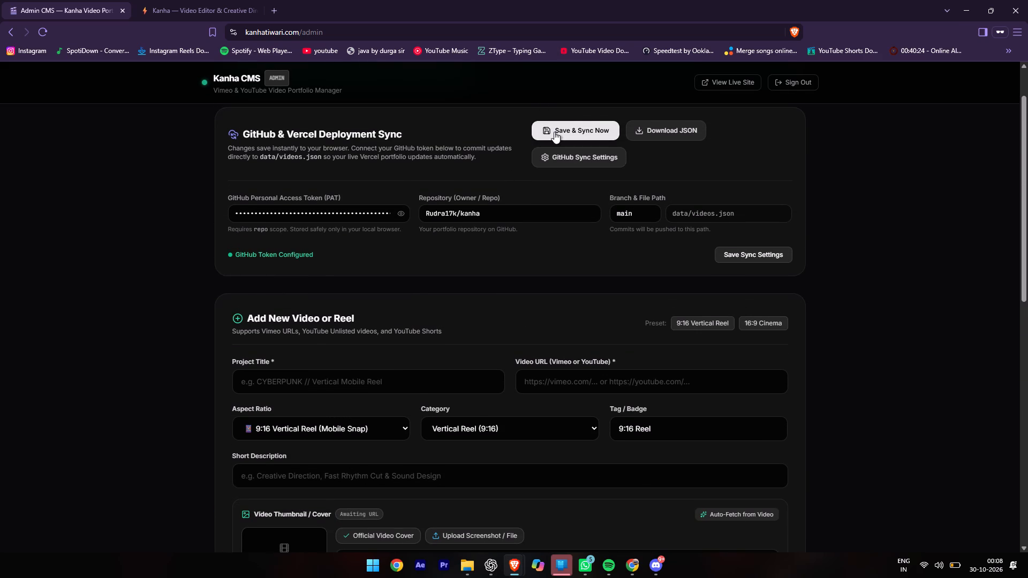
scroll(520, 338, "down", 11)
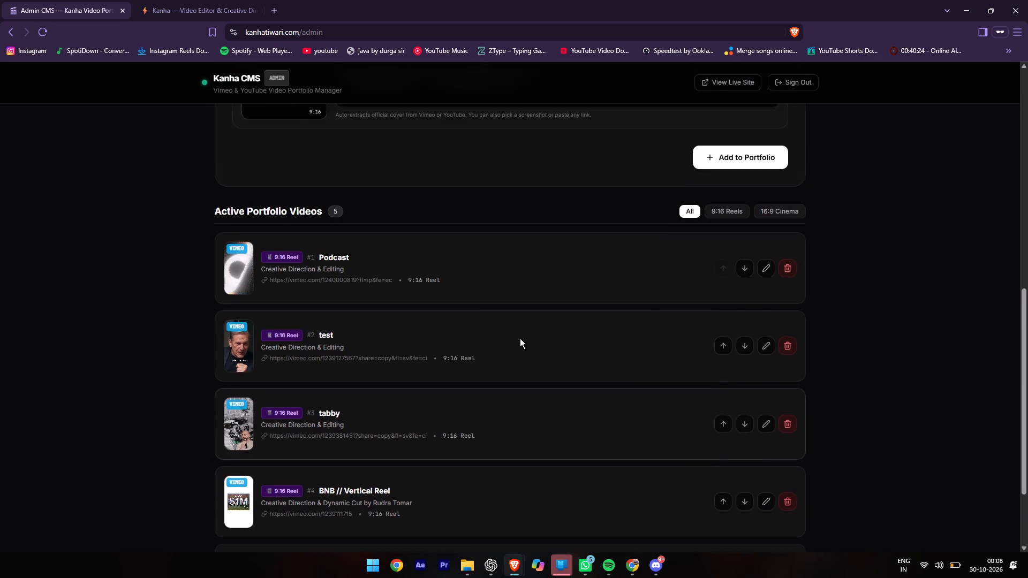
scroll(520, 338, "down", 1)
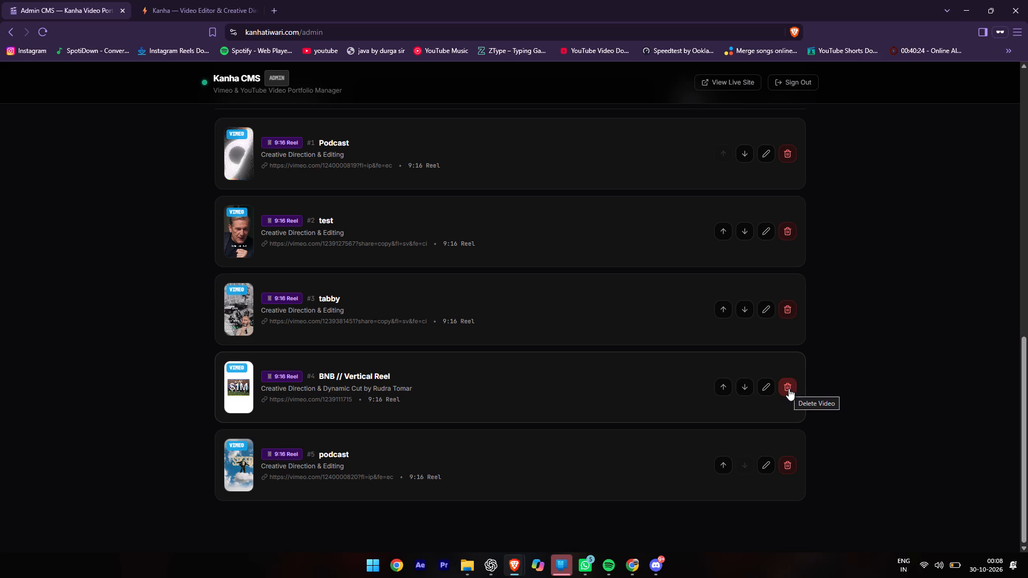
left_click(723, 465)
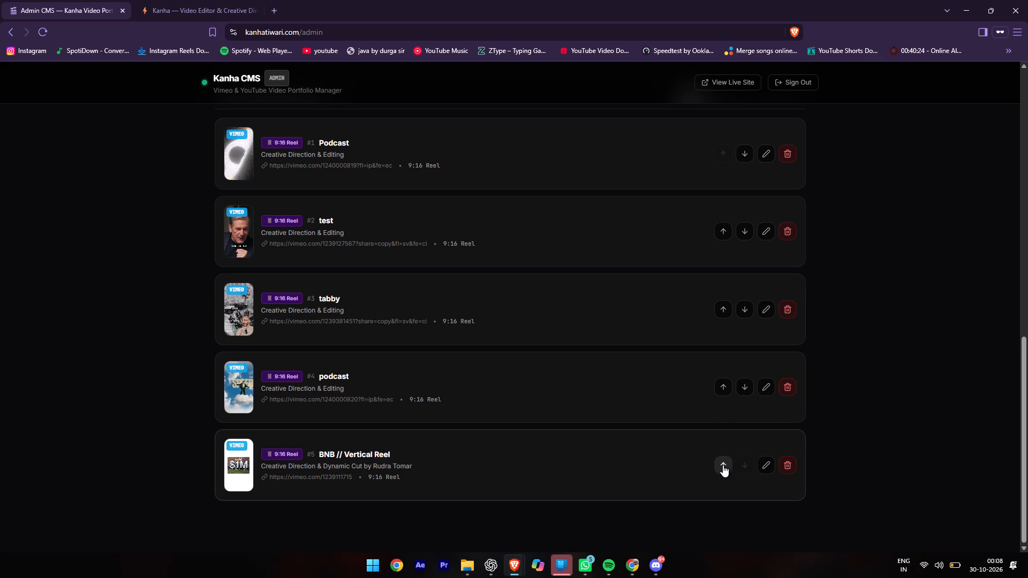
left_click(725, 390)
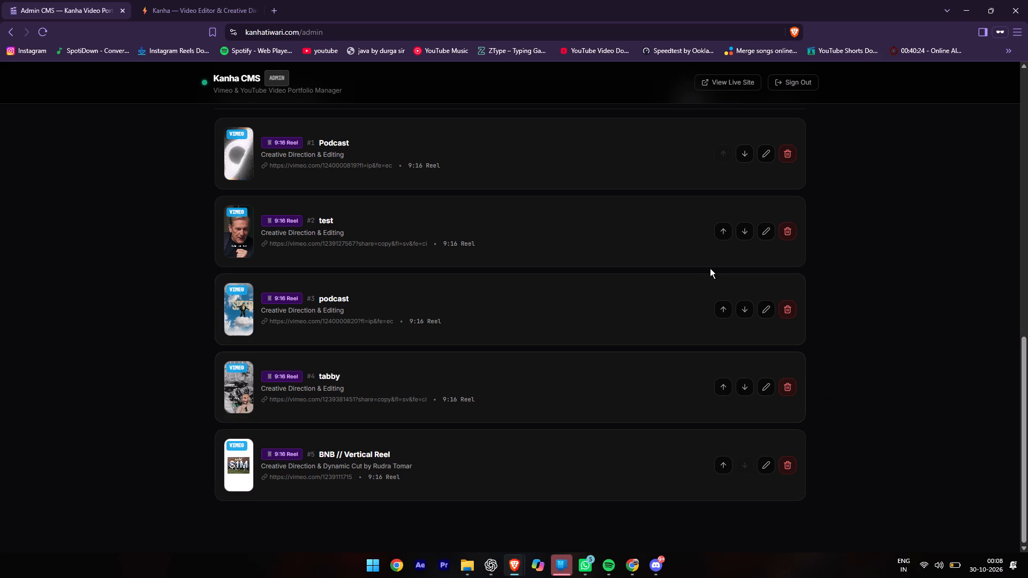
left_click(720, 306)
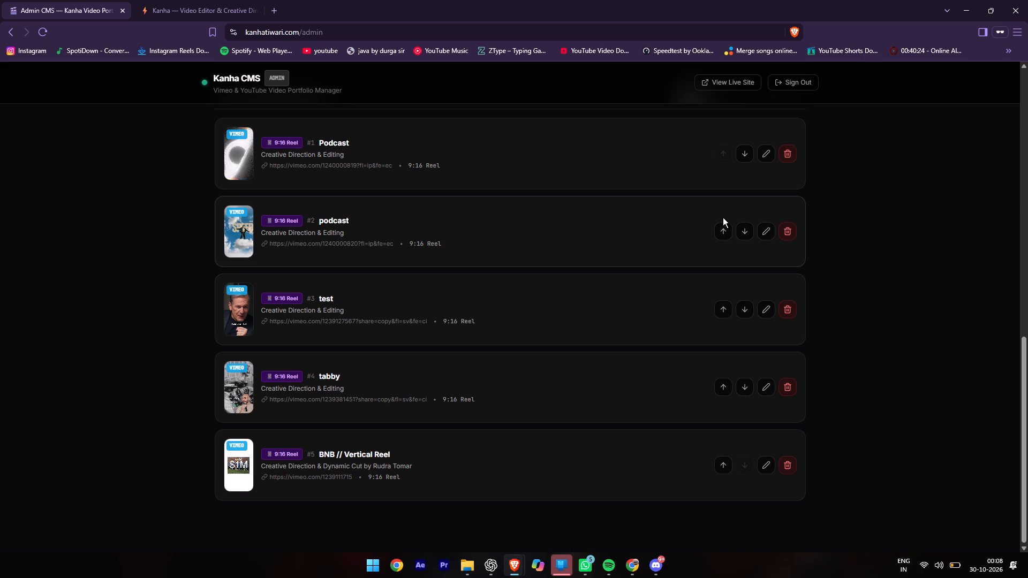
left_click(723, 225)
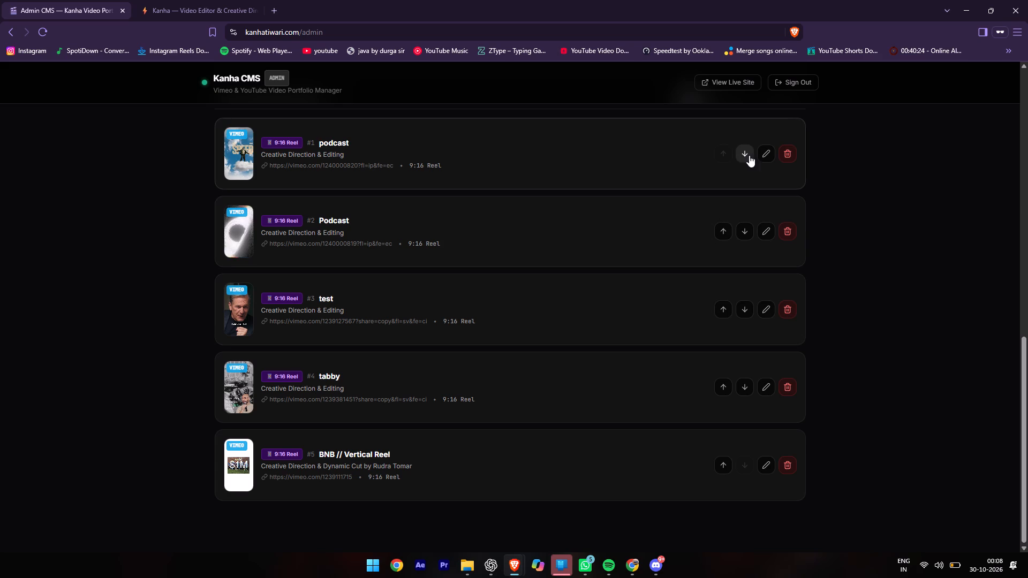
Move the Podcast video with the black-hole cover down to position #4, below tabby.
left_click(747, 232)
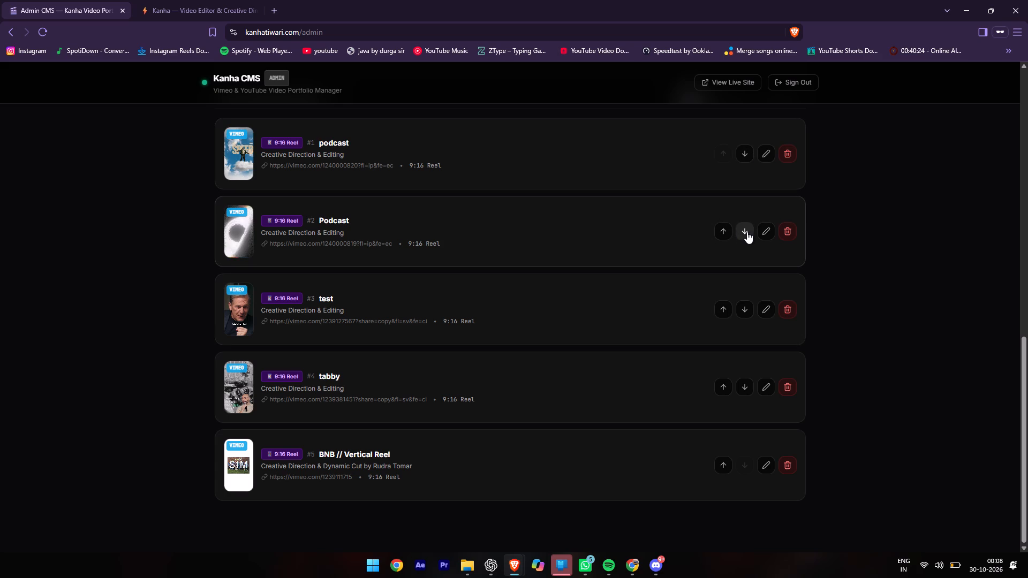
left_click(744, 307)
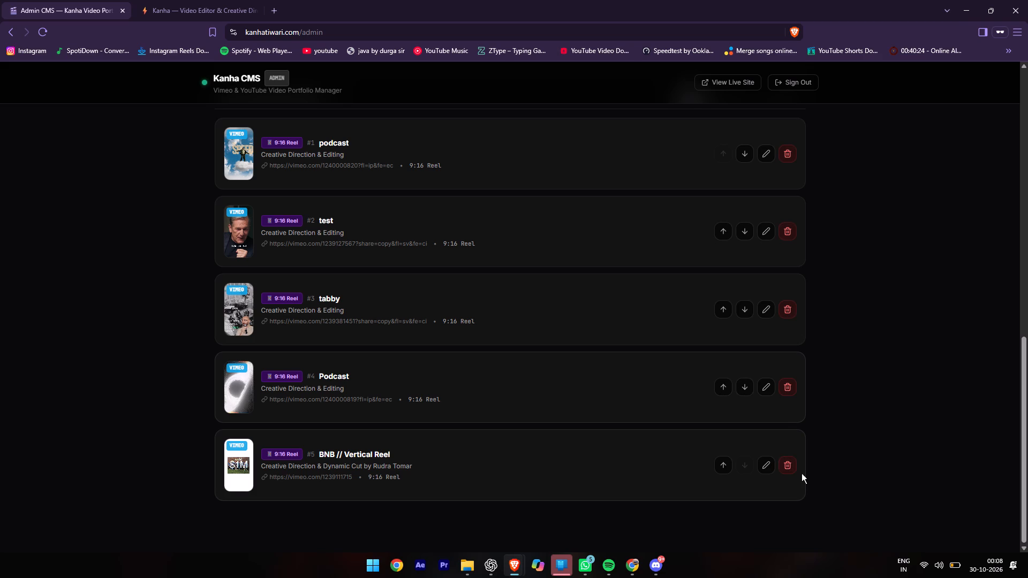
Delete the "BNB // Vertical Reel" video from the active portfolio.
left_click(790, 457)
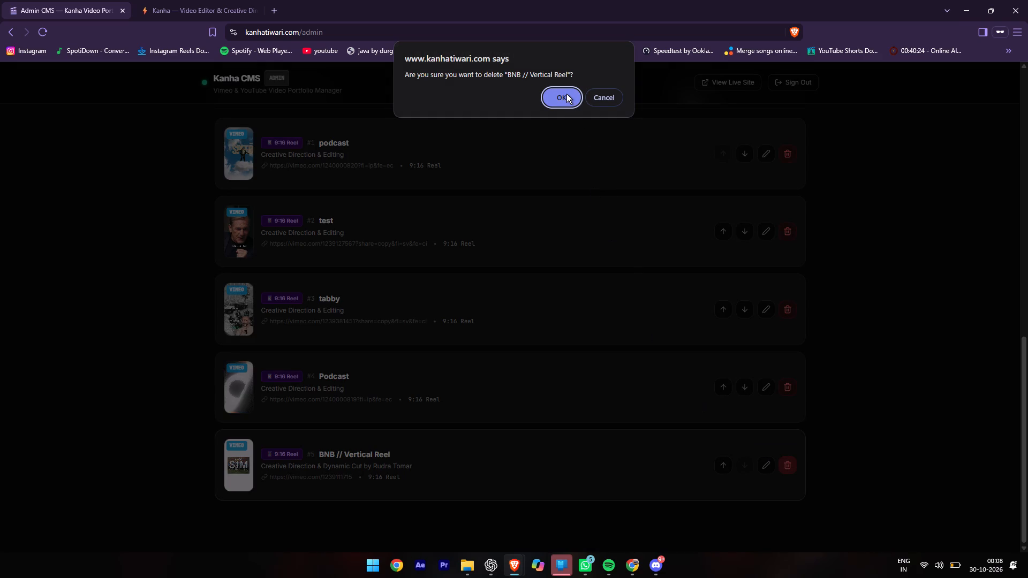
left_click(566, 94)
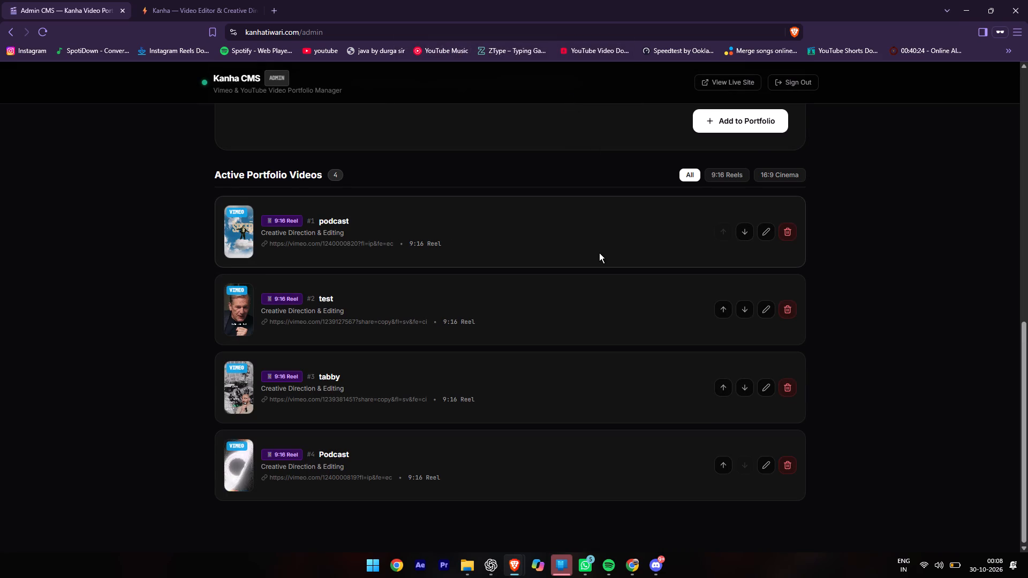
Save the updated portfolio and sync it to the GitHub repository.
scroll(599, 253, "up", 12)
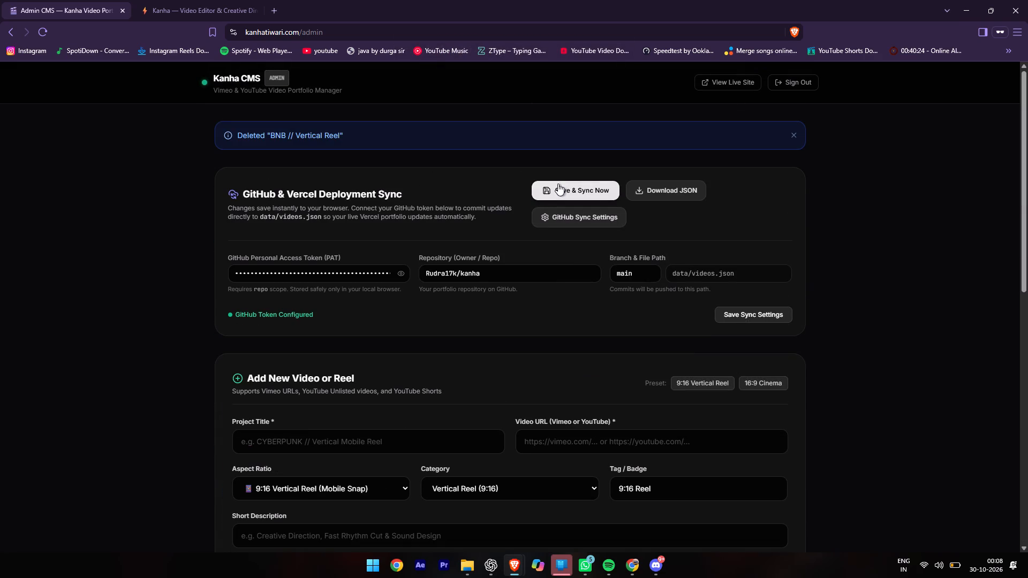
left_click(558, 184)
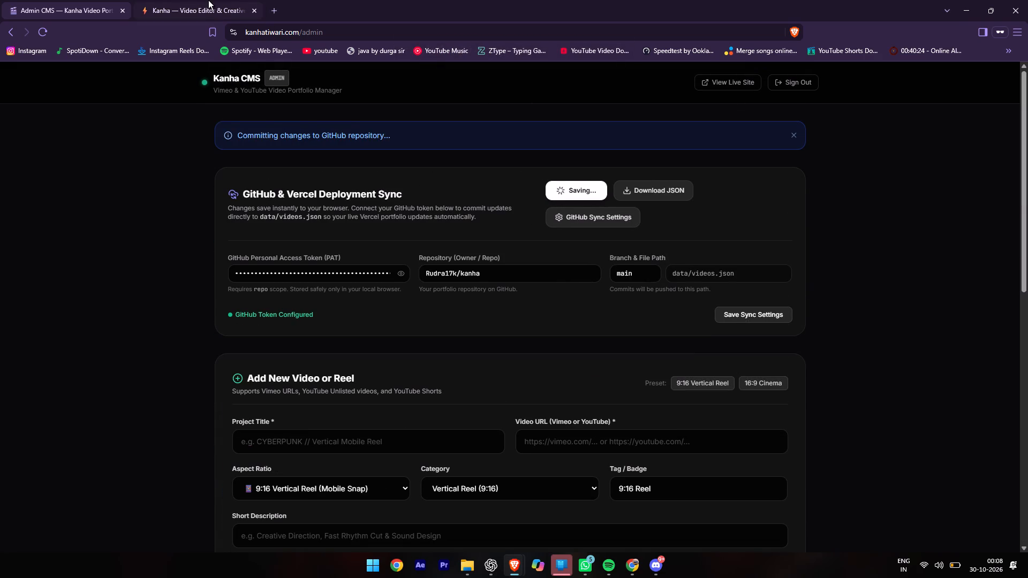
Reload the live Kanha portfolio site to check its selected work section.
left_click(165, 6)
left_click(43, 28)
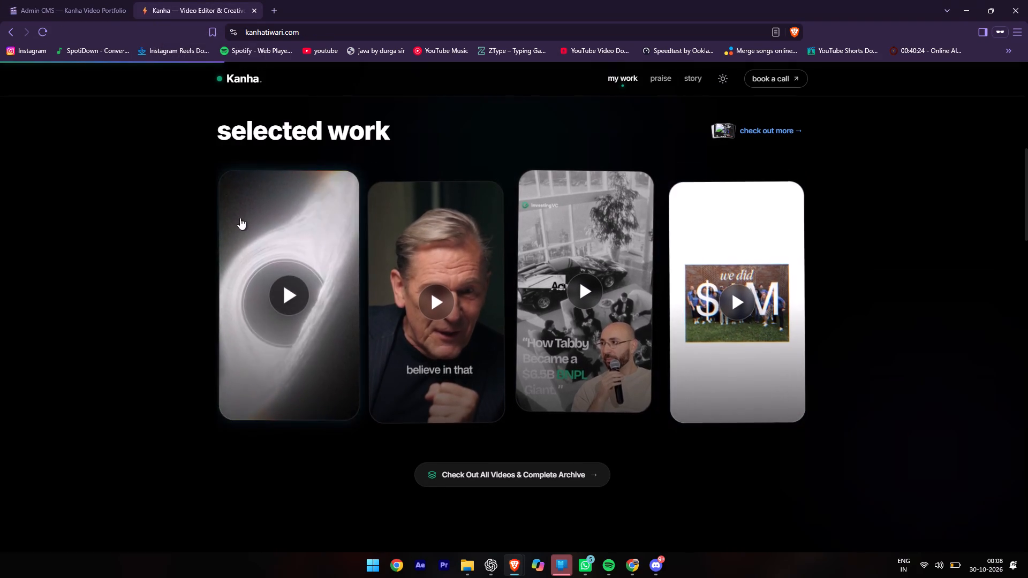
Review the order of the active portfolio videos in the Admin CMS.
left_click(0, 0)
scroll(357, 332, "down", 9)
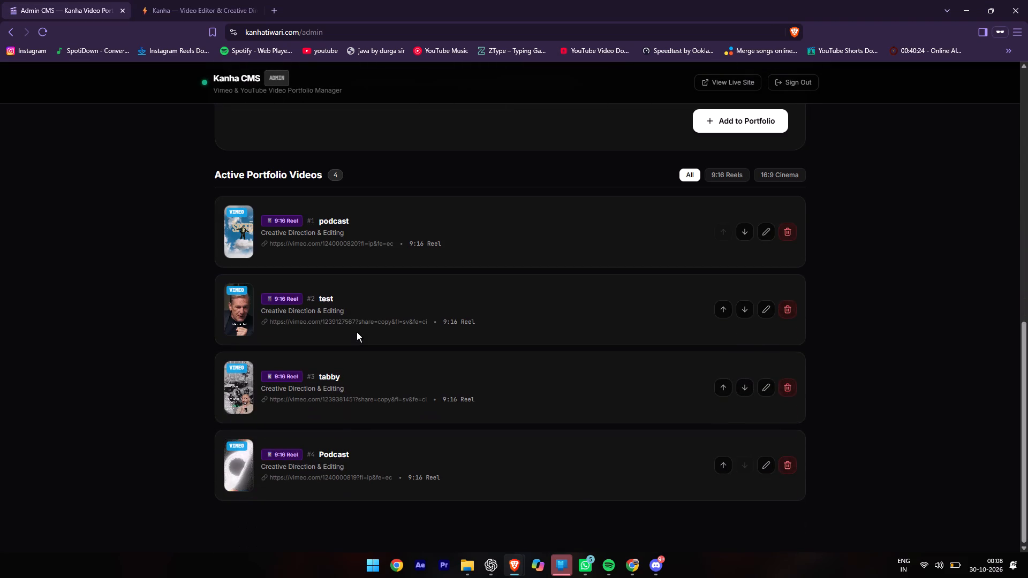
scroll(357, 332, "down", 2)
scroll(472, 250, "up", 9)
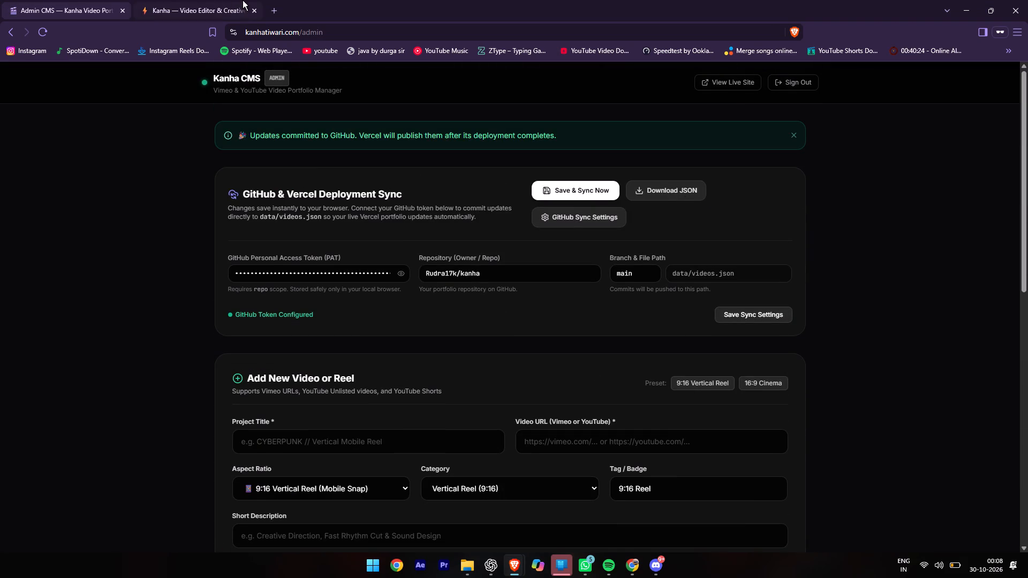
Reload the live Kanha portfolio site to check its selected work against the saved video order.
left_click(198, 0)
left_click(48, 29)
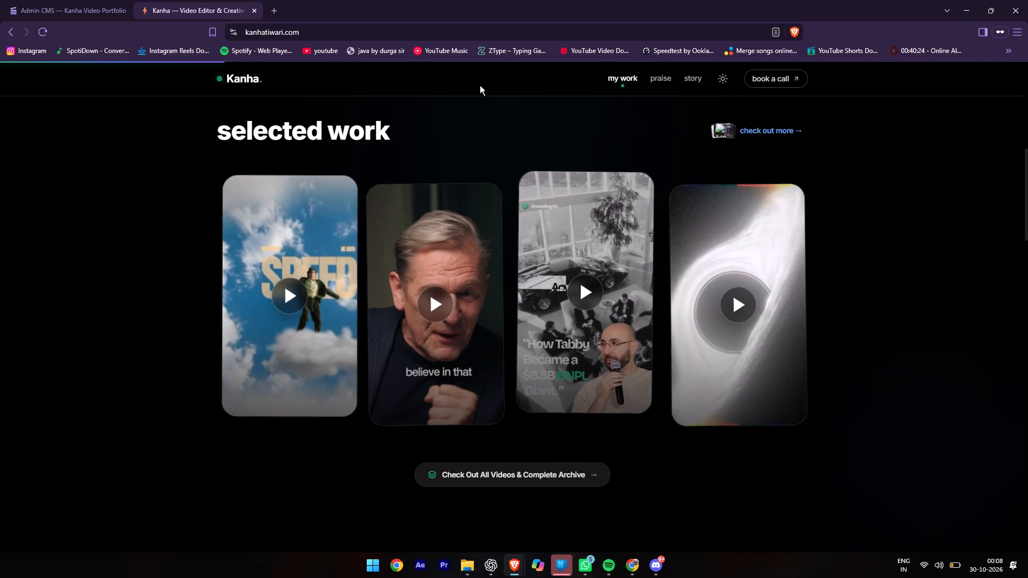
Return to the Admin CMS and examine the list of active portfolio videos again.
left_click(2, 0)
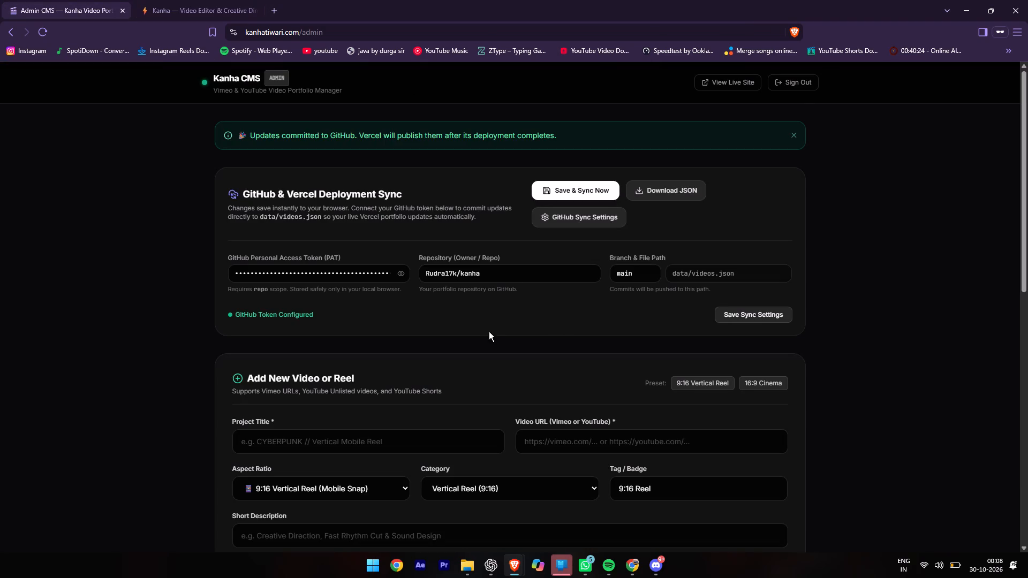
scroll(481, 328, "down", 8)
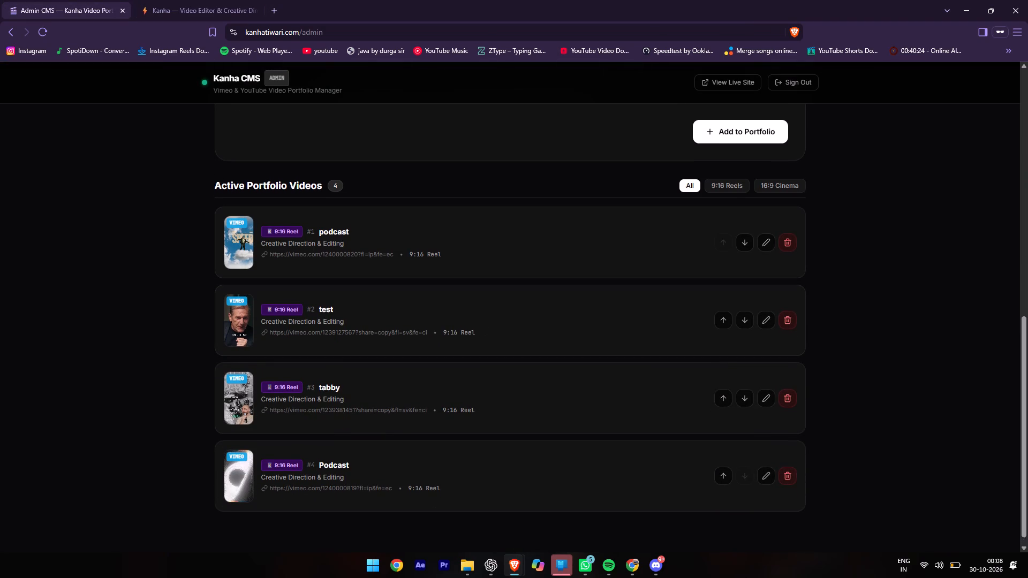
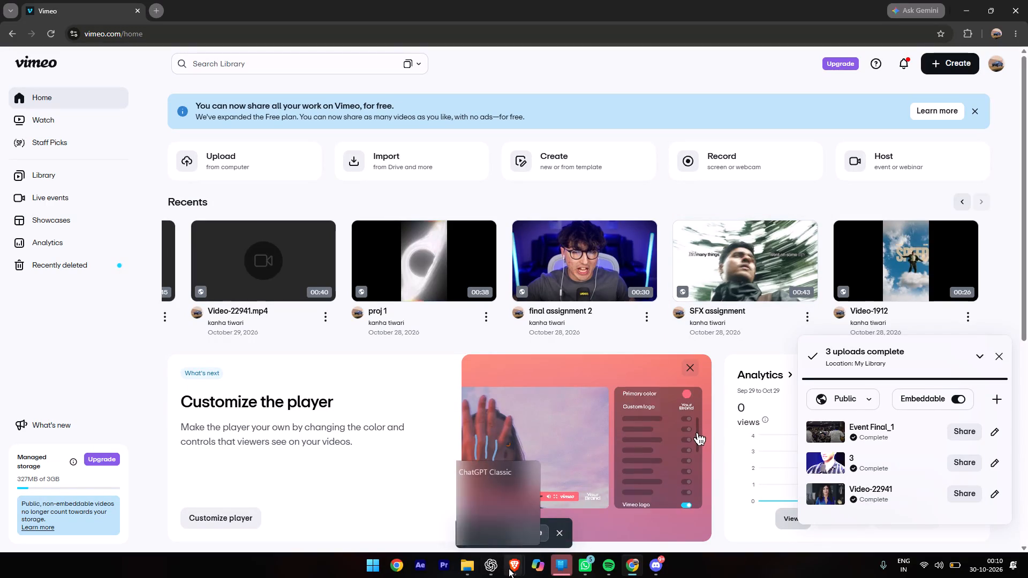
left_click(538, 529)
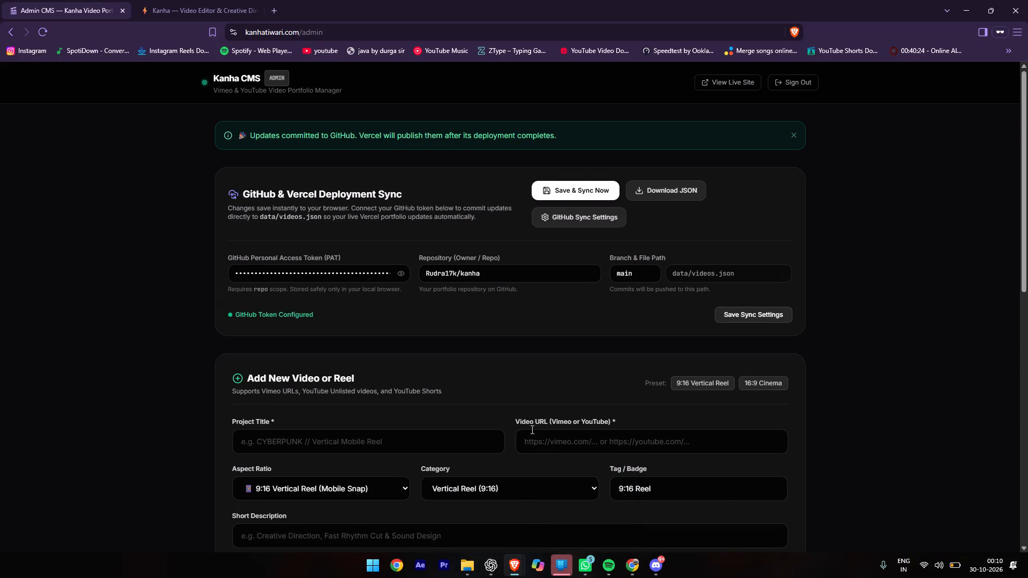
scroll(531, 429, "down", 3)
left_click(571, 298)
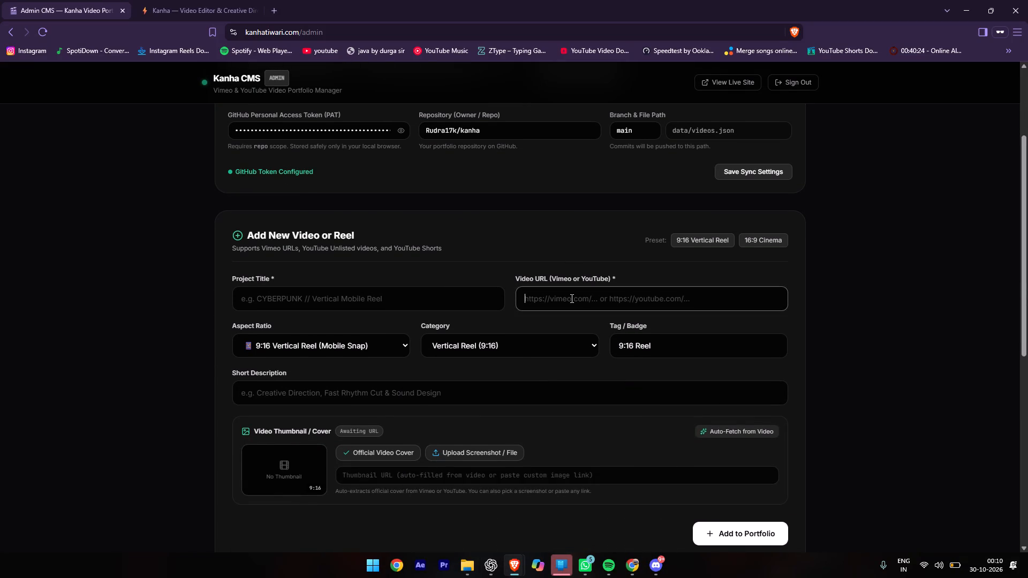
key("ctrl+v")
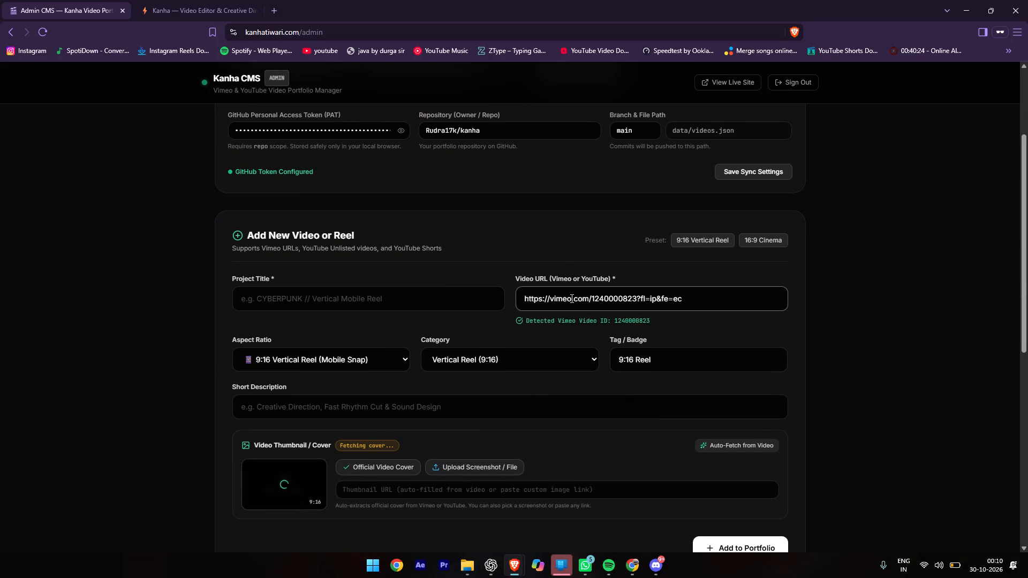
Set the new video's aspect ratio to 16:9 Landscape (Cinema / Grid) and open its category choices.
left_click(329, 367)
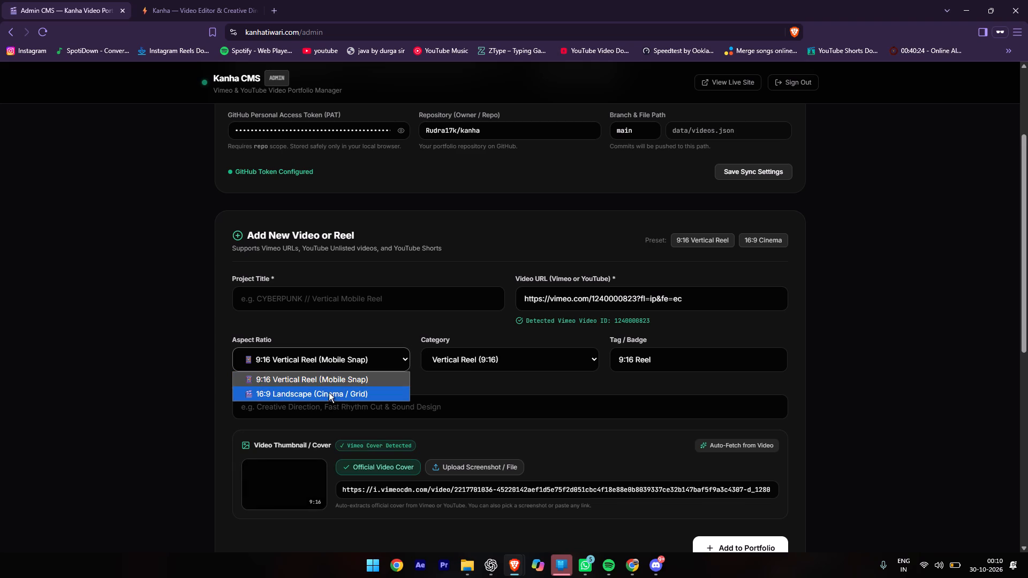
left_click(329, 400)
left_click(505, 354)
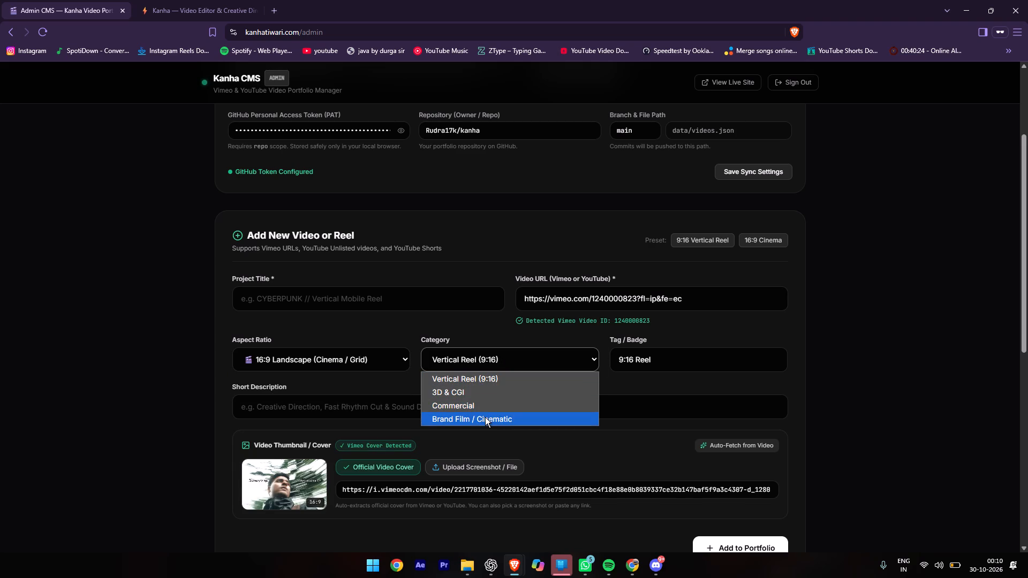
Add the entered 16:9 Vimeo video to the portfolio with category Brand Film / Cinematic and the title "Sound design".
left_click(485, 417)
left_click(403, 303)
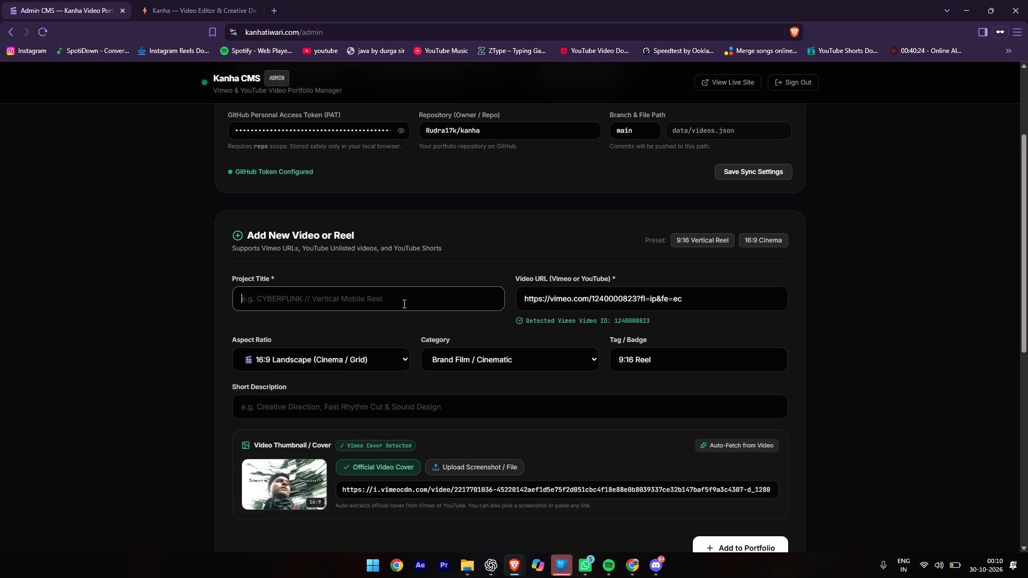
type("Sound design")
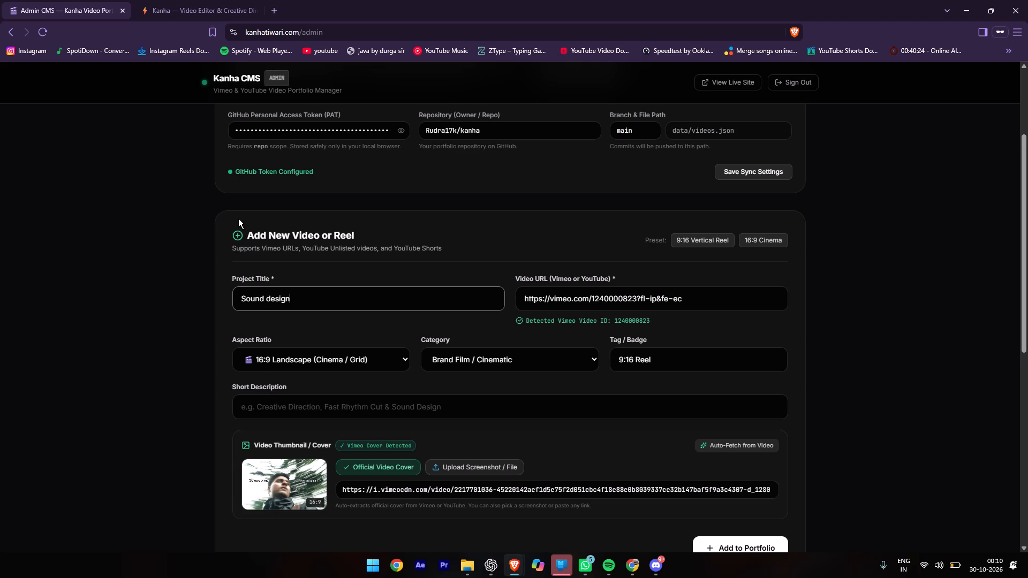
scroll(238, 218, "up", 4)
scroll(451, 419, "down", 4)
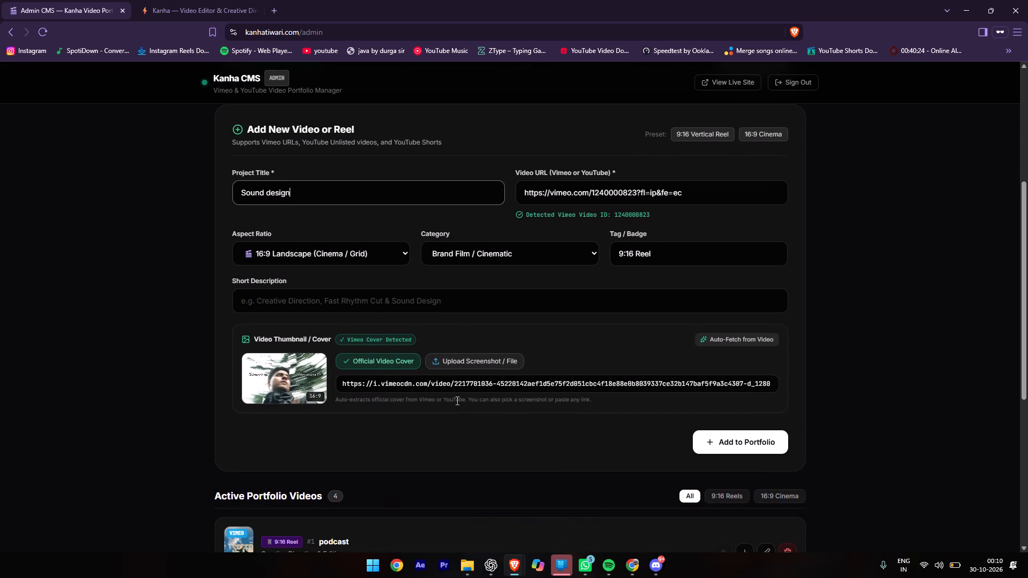
left_click(738, 448)
scroll(738, 448, "down", 6)
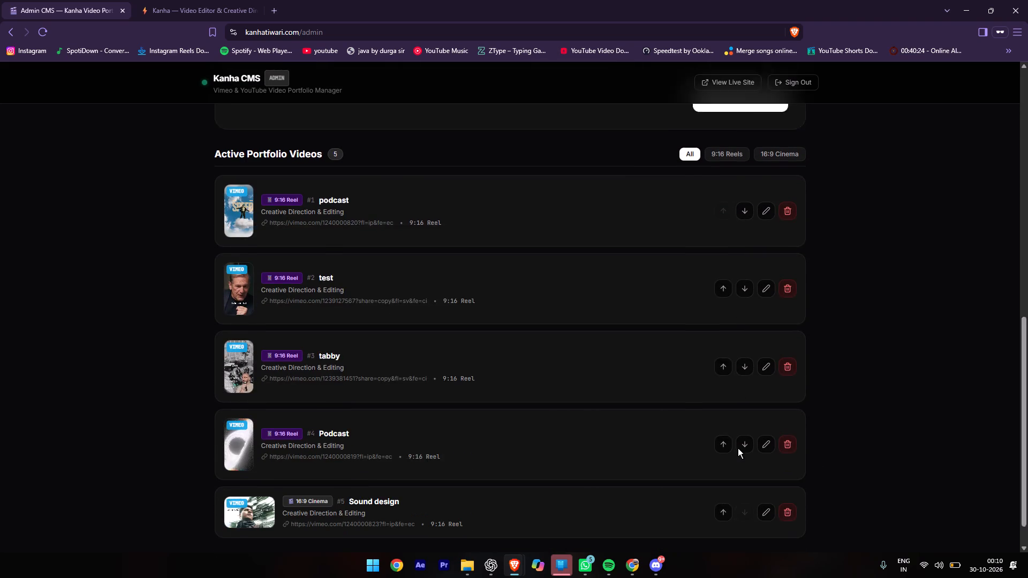
Save the updated video list and sync it to the GitHub repository.
scroll(738, 448, "up", 8)
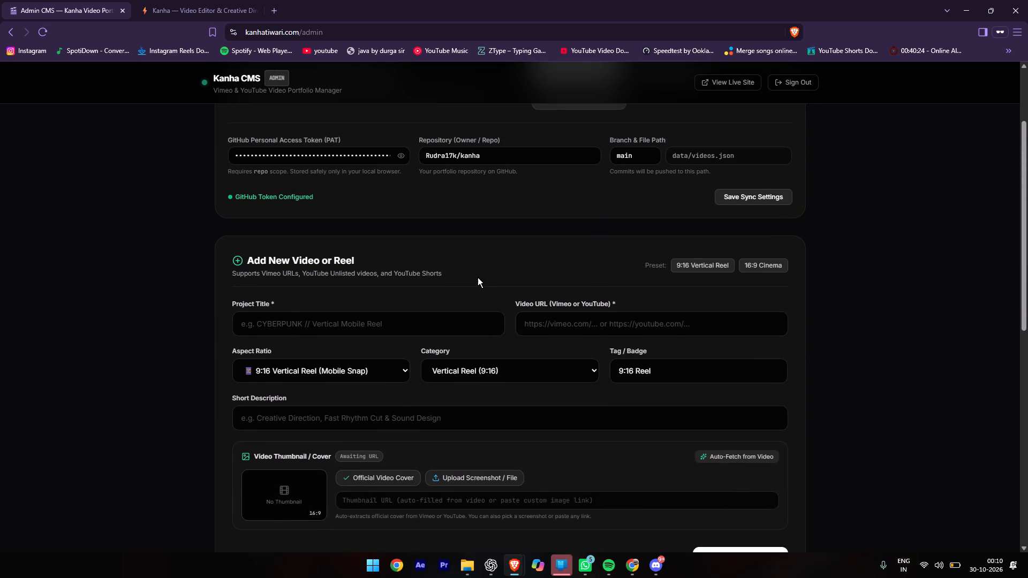
scroll(478, 277, "up", 5)
left_click(587, 185)
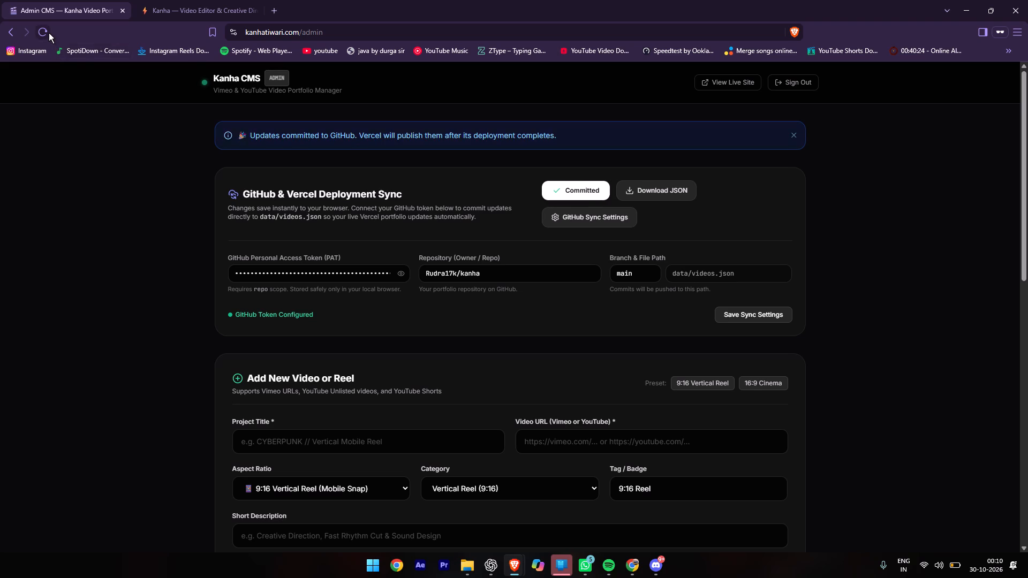
Reload the live Kanha portfolio site, open its complete video archive and try the 9:16 Vertical Reels and Brand Films filters.
left_click(187, 0)
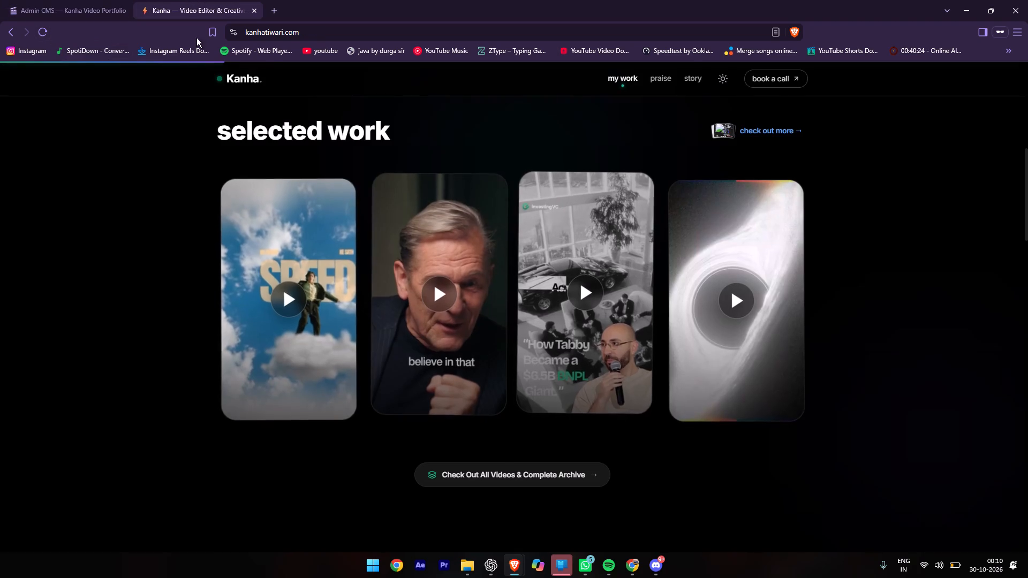
left_click(39, 33)
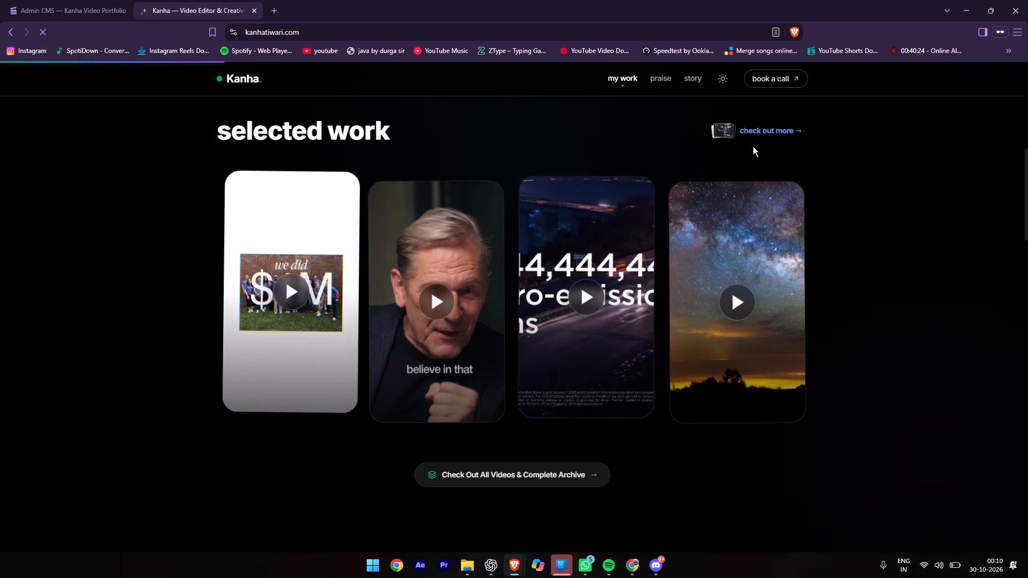
left_click(512, 465)
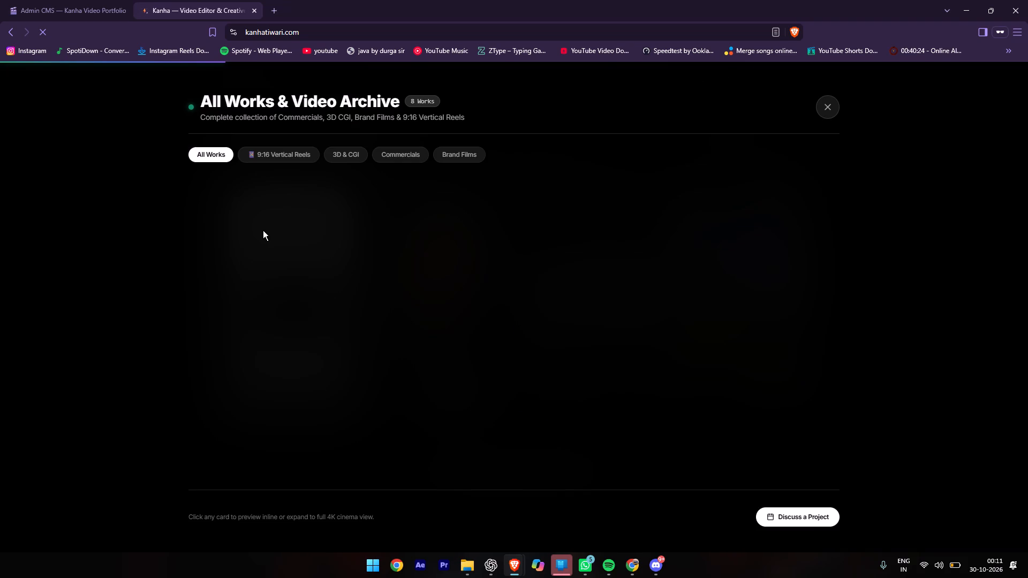
left_click(101, 13)
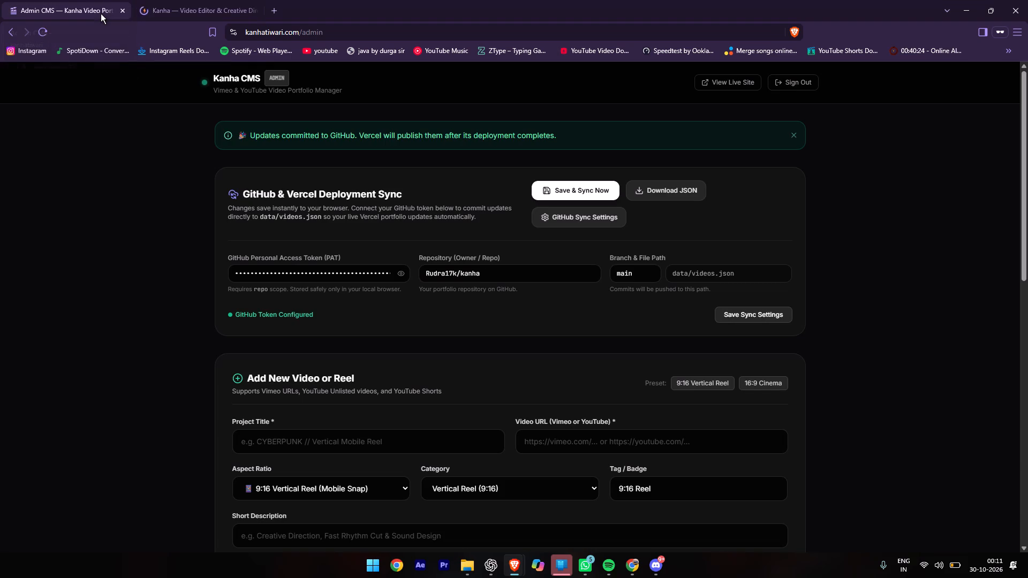
left_click(208, 1)
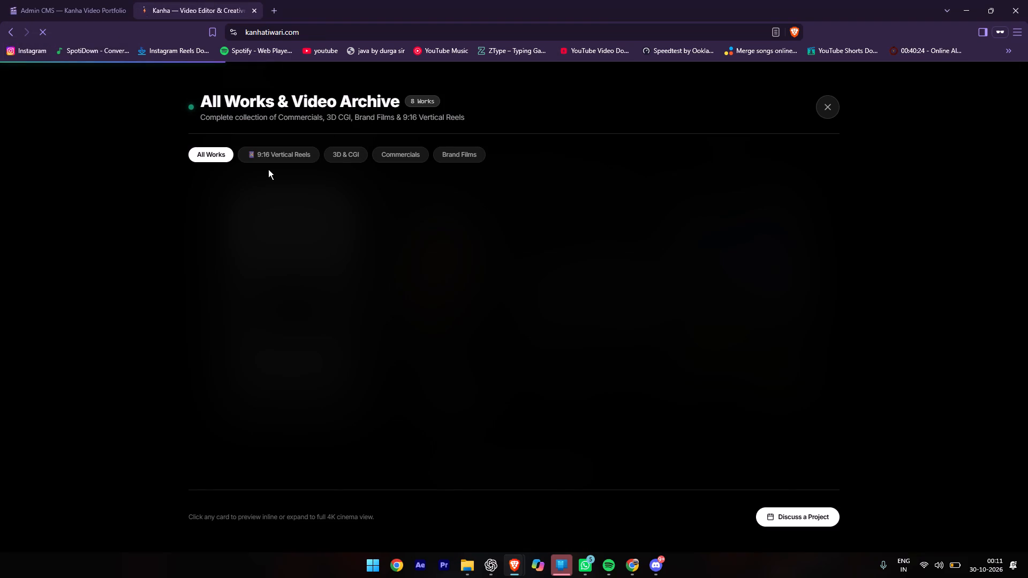
left_click(302, 161)
left_click(455, 153)
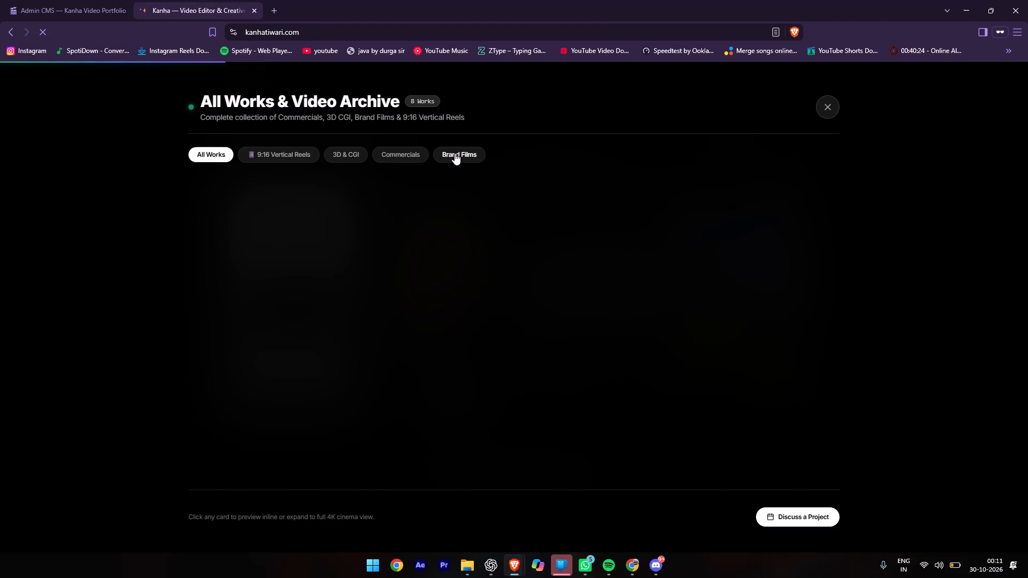
left_click(455, 153)
Leave the archive, load the live Kanha portfolio site afresh and open its complete video archive from the selected work section.
left_click(7, 31)
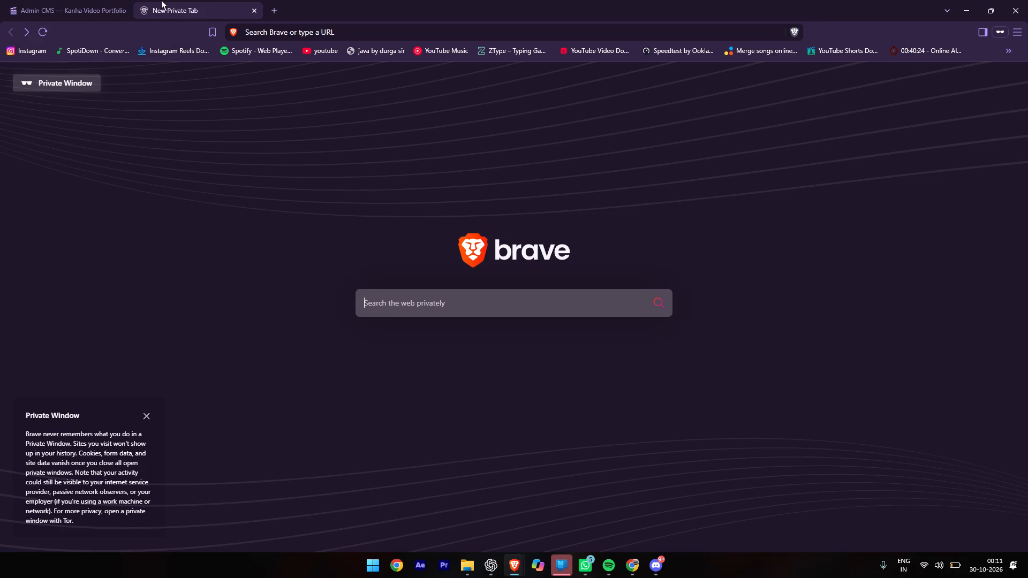
left_click(292, 37)
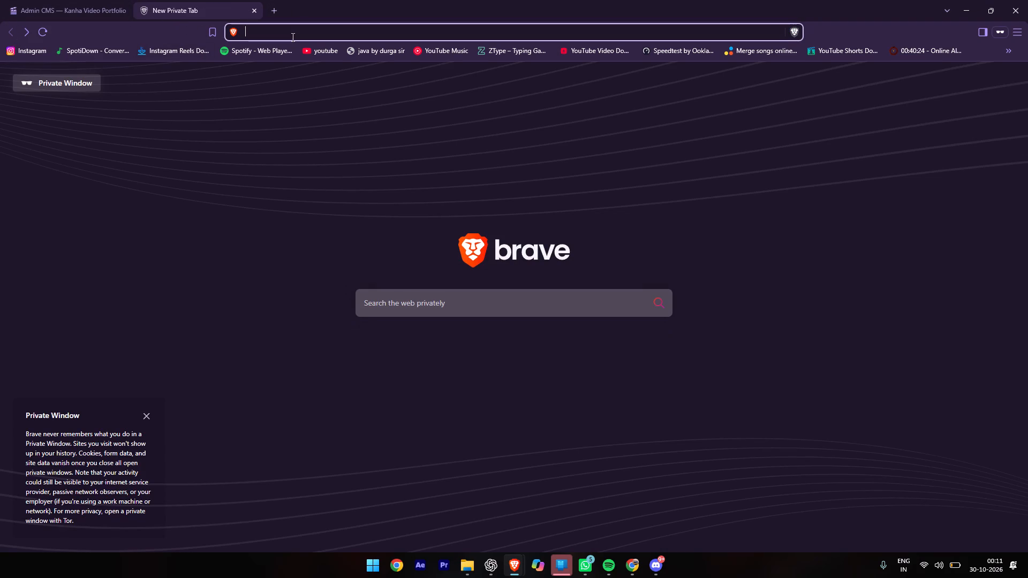
type("kanh")
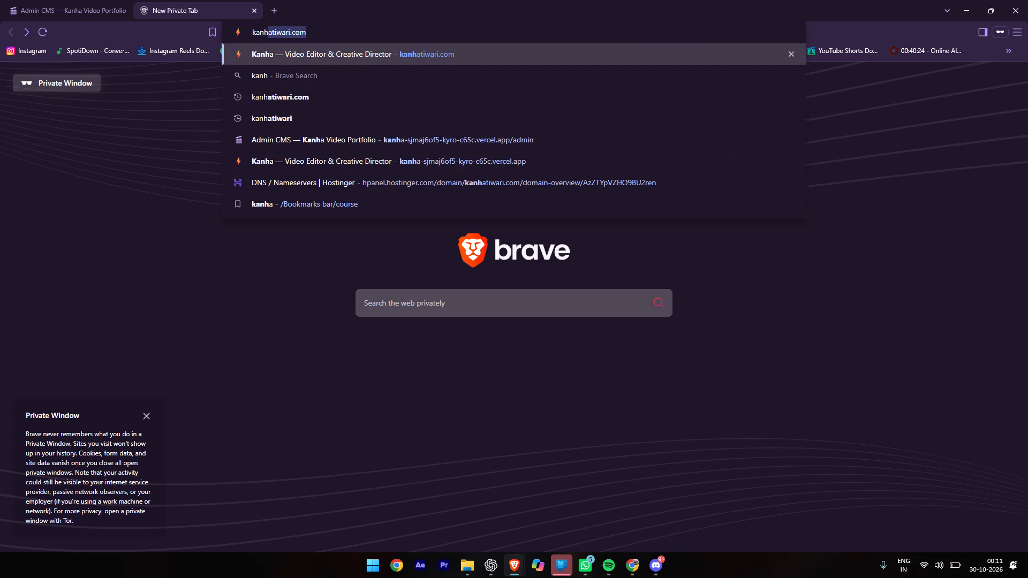
key("Return")
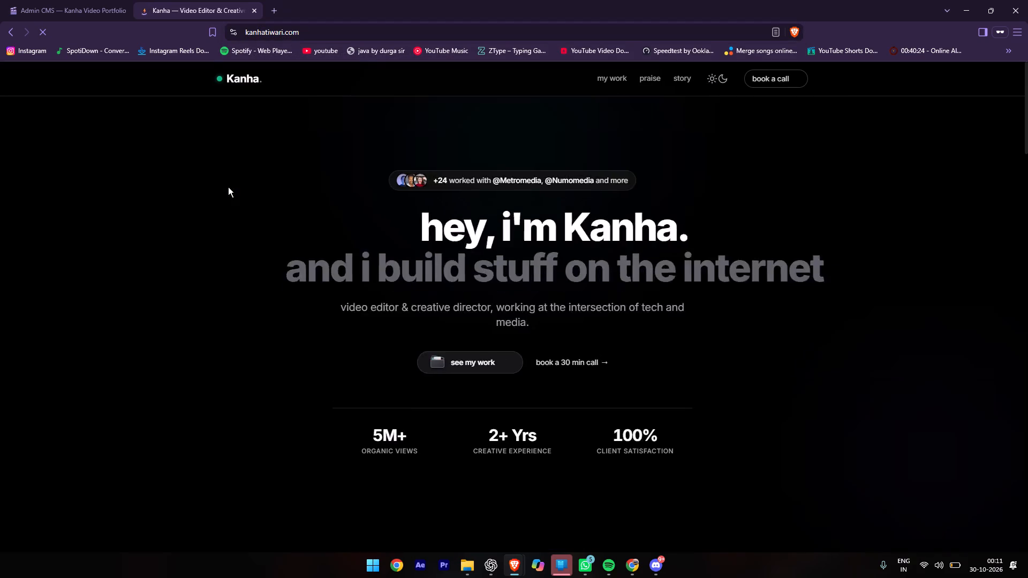
scroll(309, 293, "down", 8)
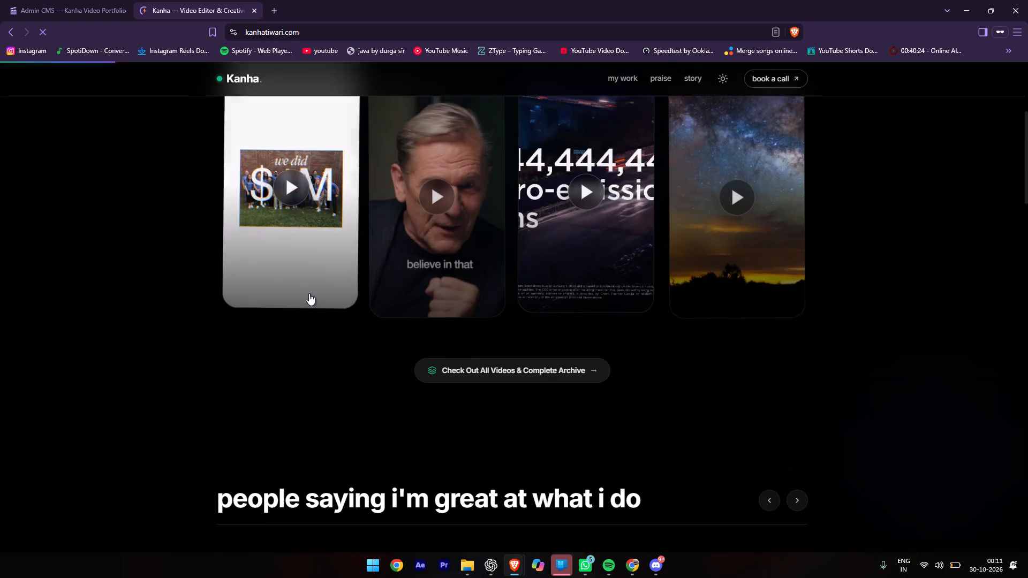
scroll(309, 293, "down", 1)
scroll(309, 293, "up", 1)
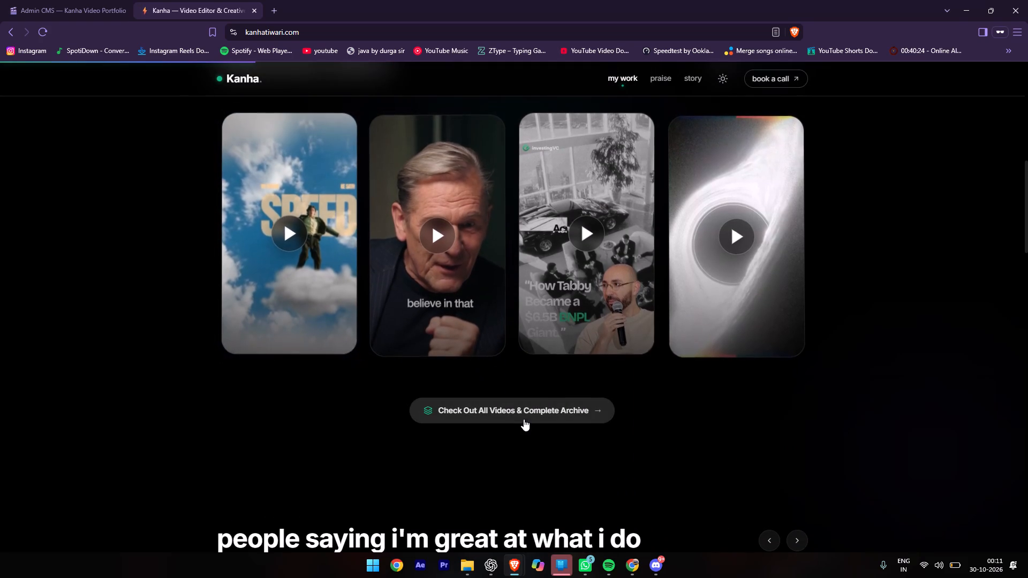
left_click(524, 419)
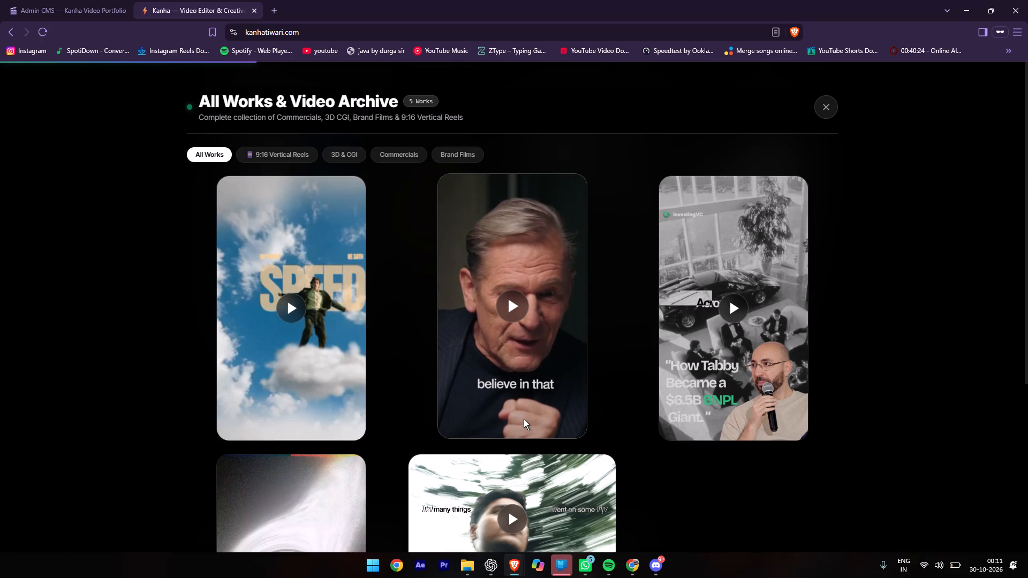
Examine the cards in the All Works archive, including how the landscape Sound design video sits beside the vertical reels.
scroll(524, 419, "down", 6)
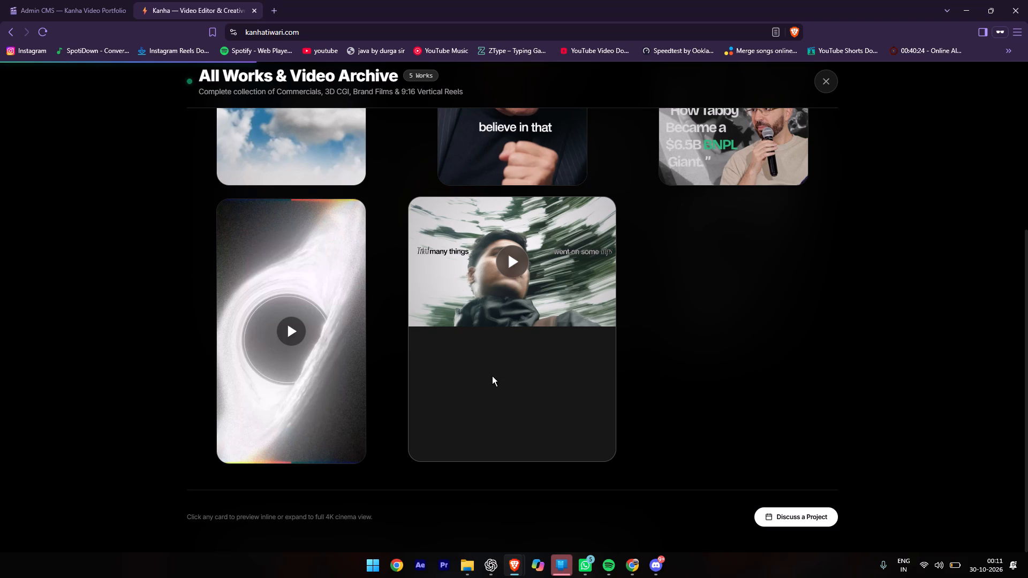
scroll(492, 376, "up", 5)
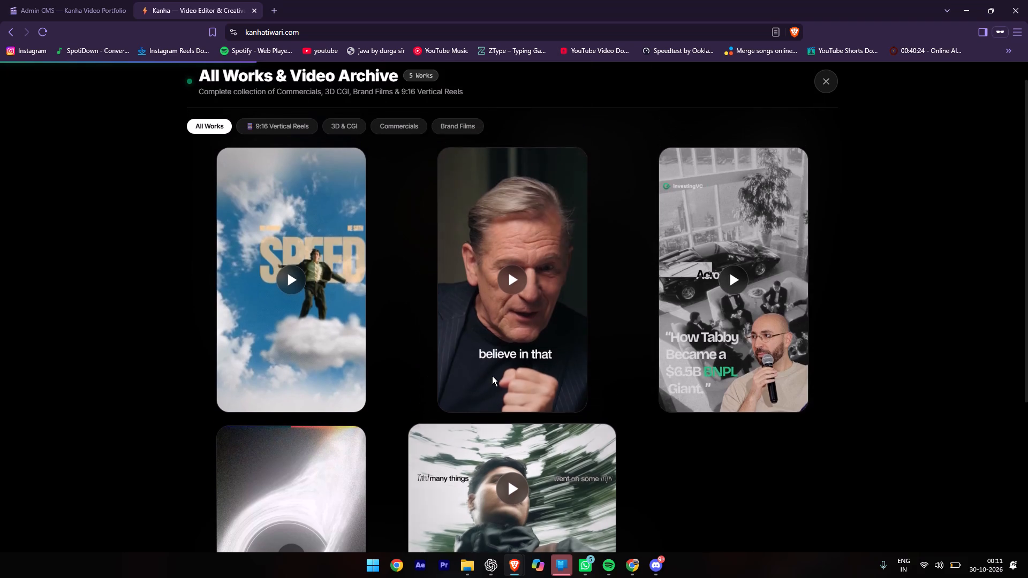
scroll(492, 376, "up", 3)
scroll(492, 376, "down", 7)
scroll(492, 376, "up", 2)
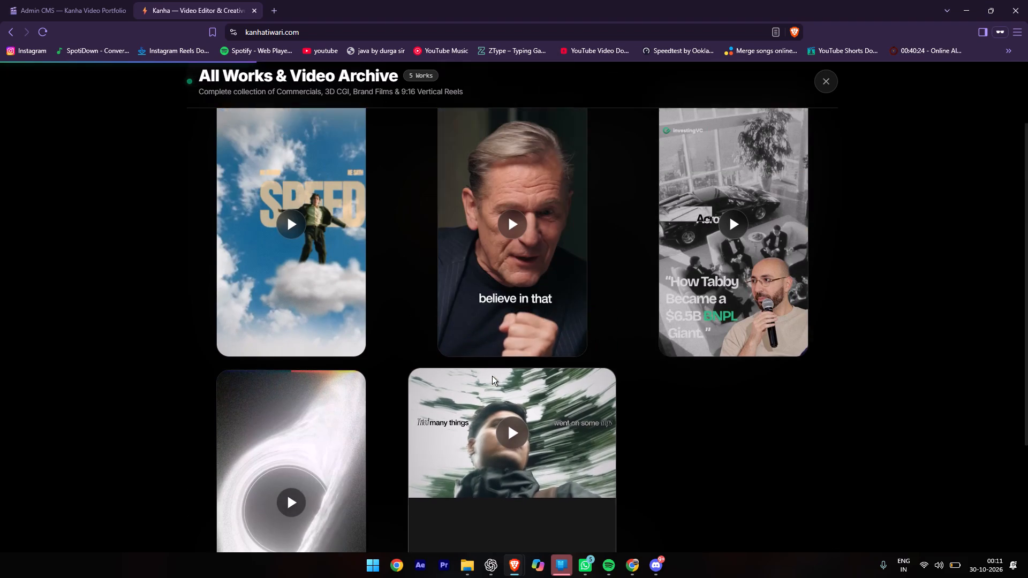
scroll(492, 376, "up", 1)
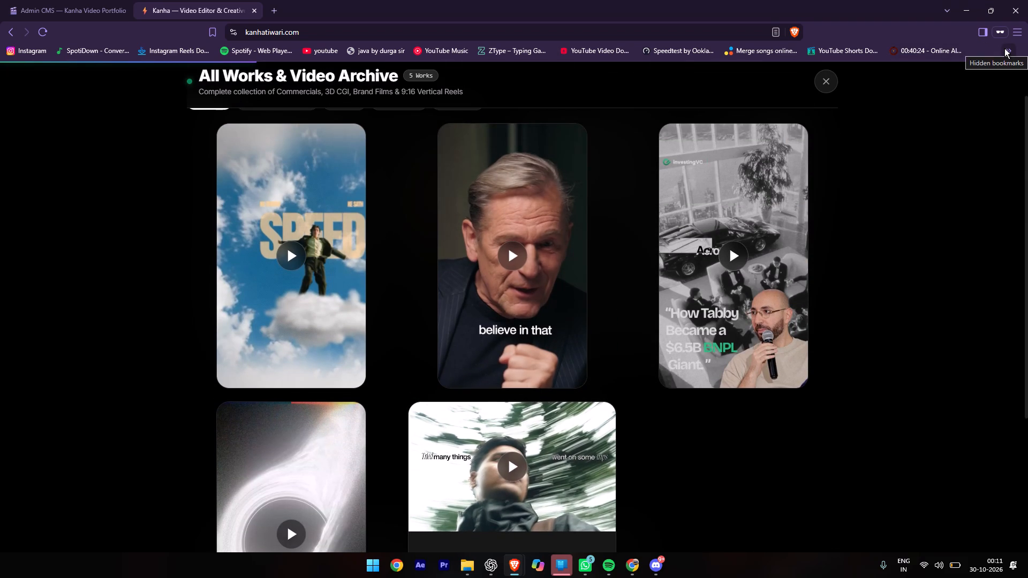
scroll(447, 282, "up", 6)
scroll(447, 282, "right", 5)
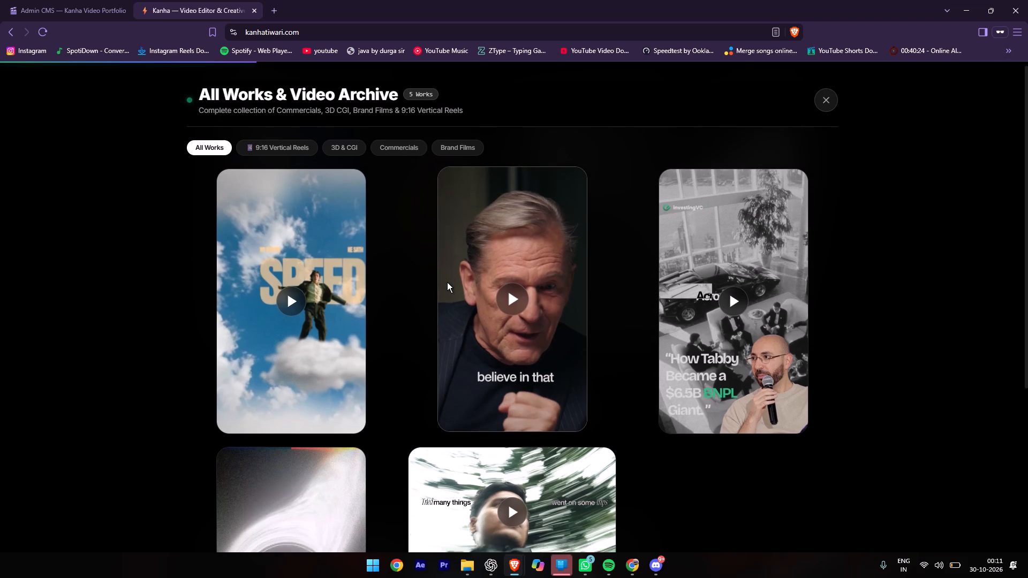
scroll(447, 282, "right", 14)
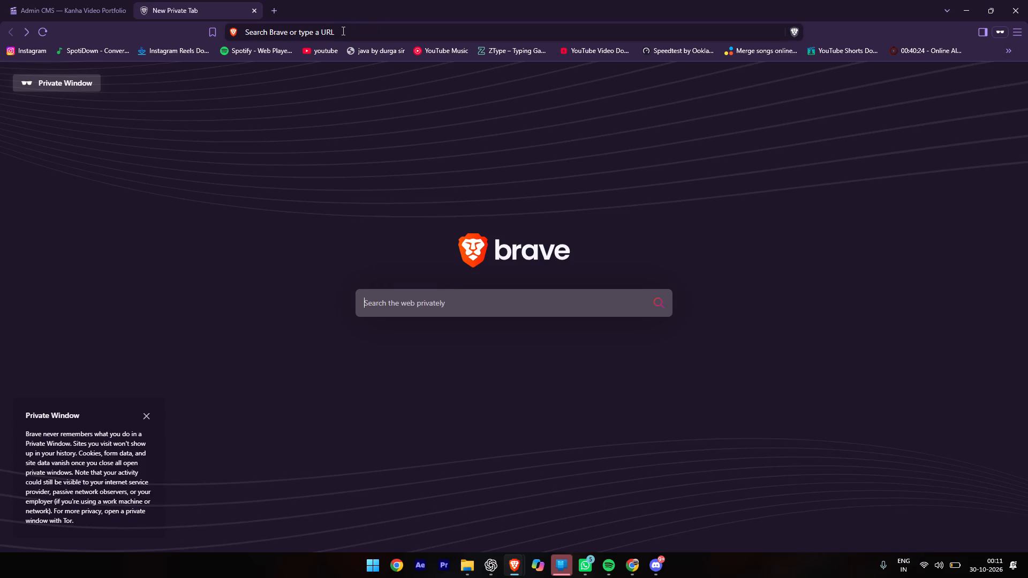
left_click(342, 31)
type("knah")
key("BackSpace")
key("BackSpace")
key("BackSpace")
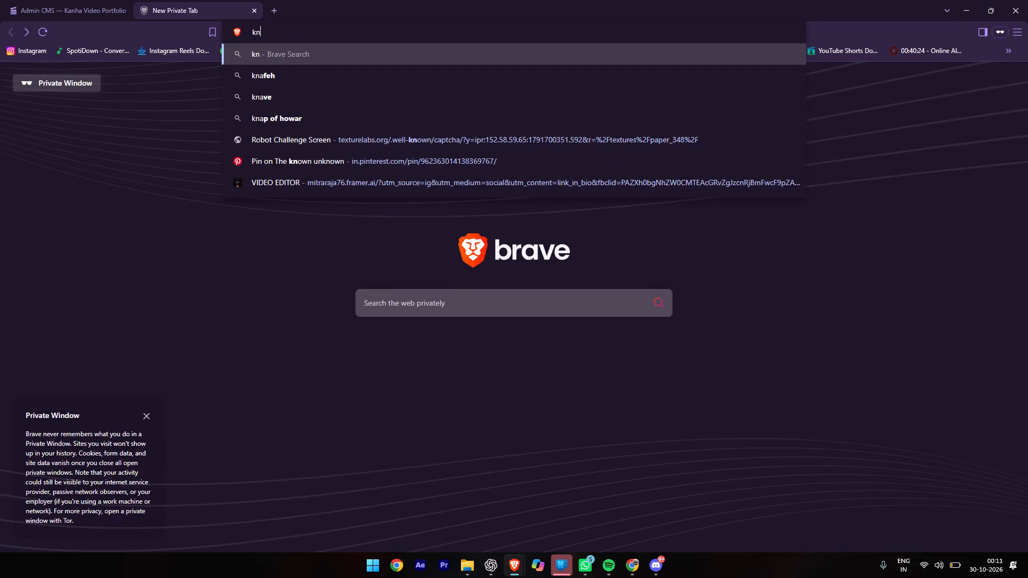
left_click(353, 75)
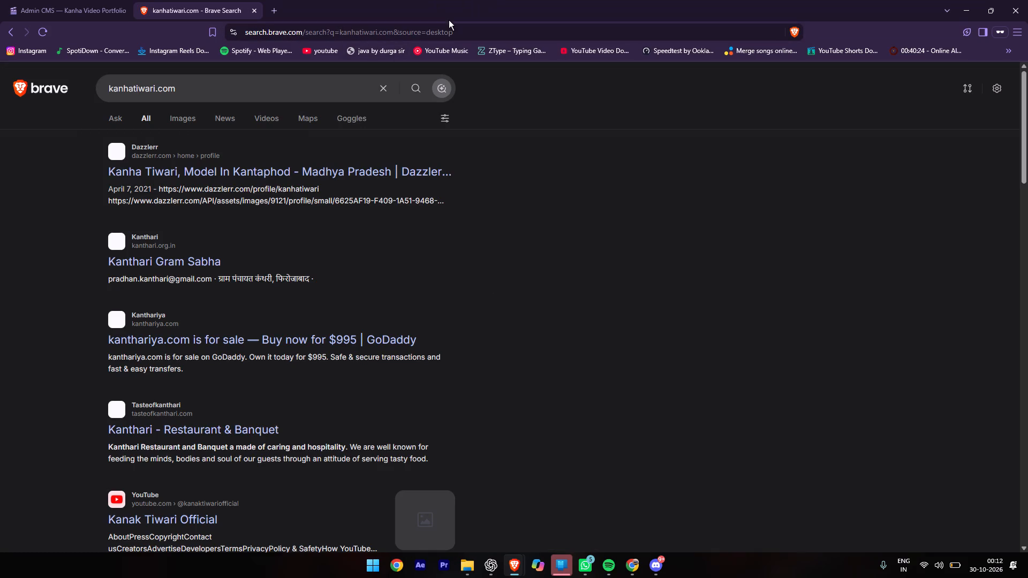
Load the live Kanha portfolio site again and check the landscape Sound design card in the complete video archive.
left_click_drag(466, 30, 116, 104)
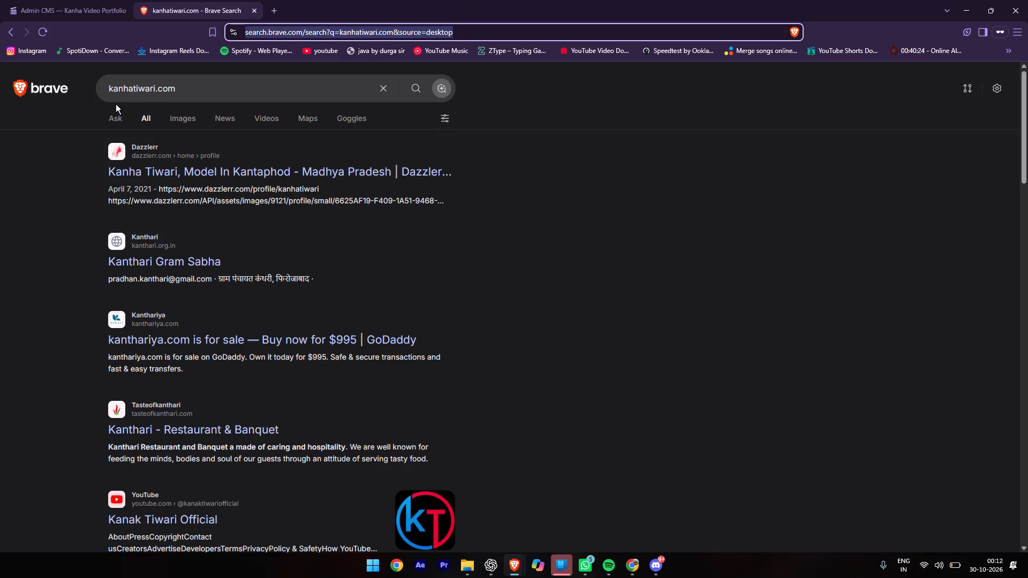
type("kanha")
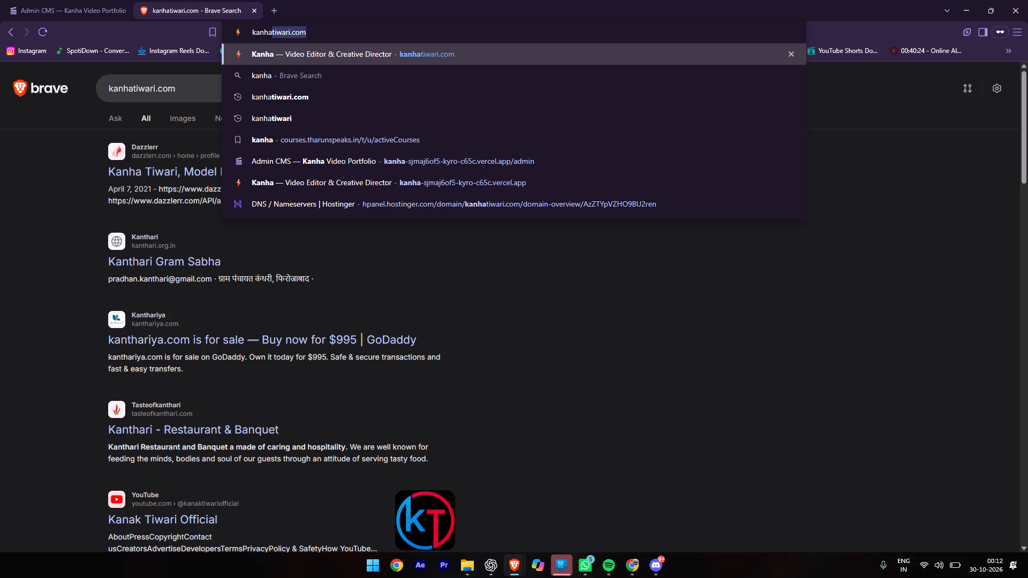
key("Return")
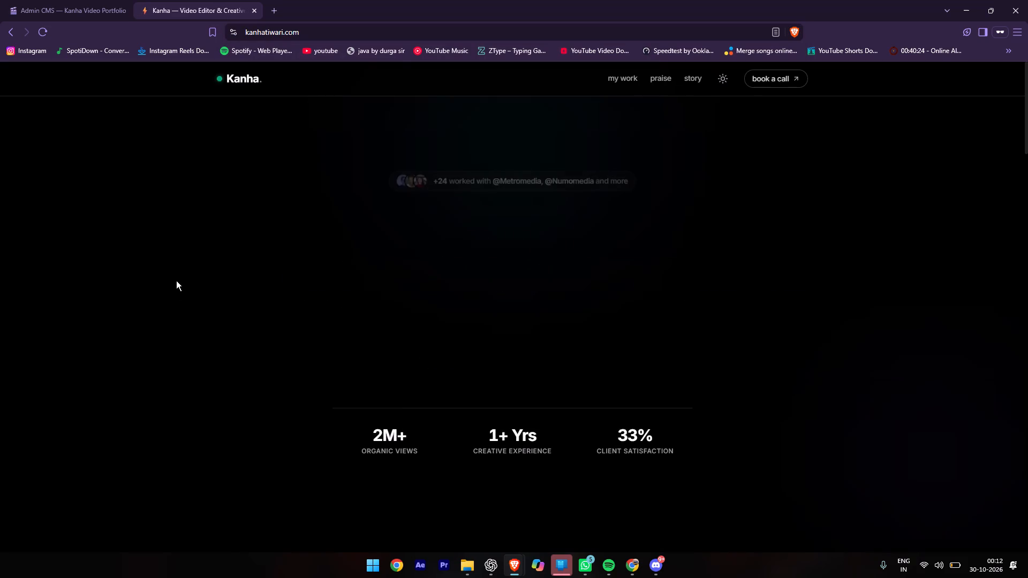
scroll(384, 336, "down", 7)
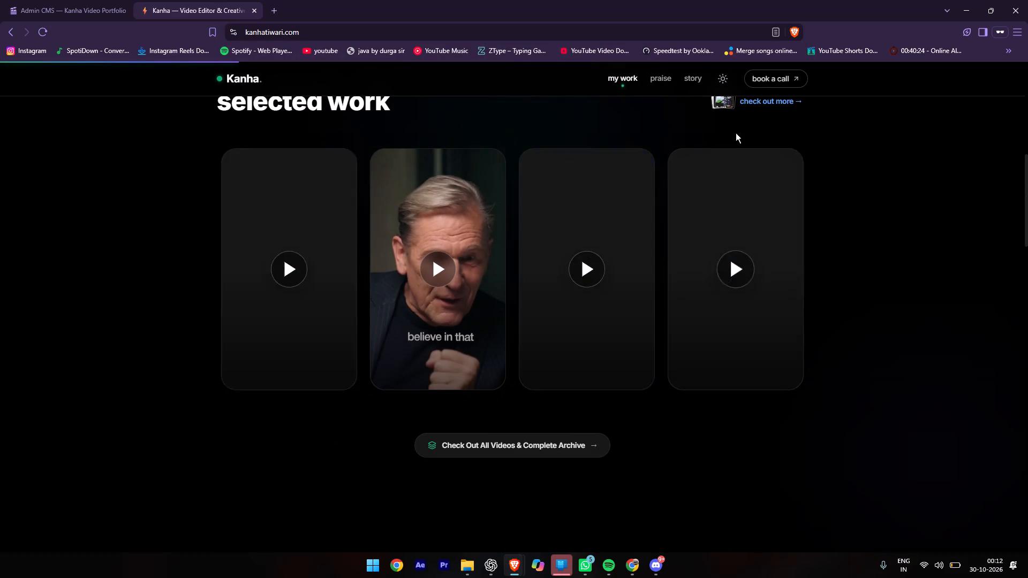
left_click(507, 456)
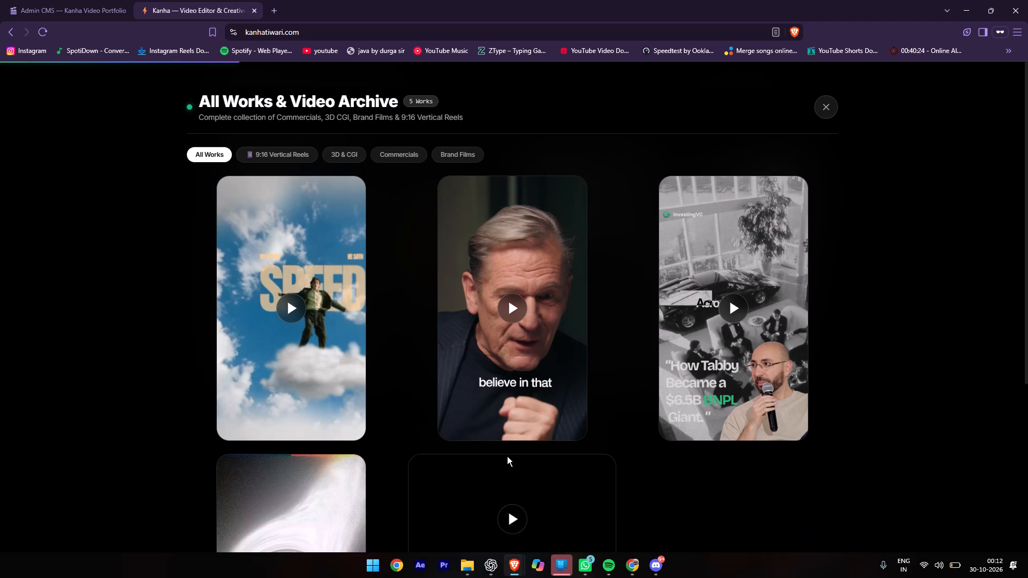
scroll(507, 456, "down", 4)
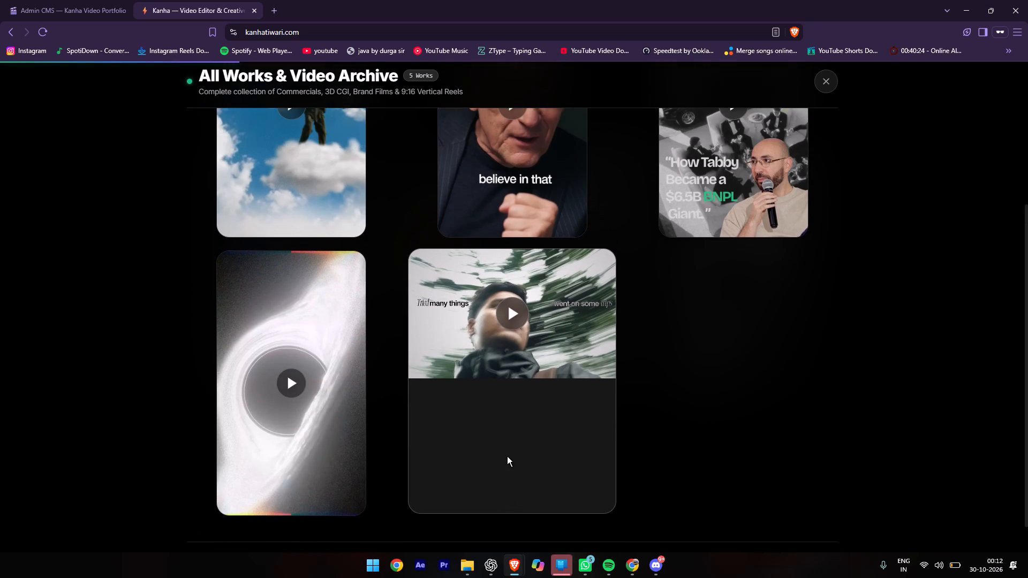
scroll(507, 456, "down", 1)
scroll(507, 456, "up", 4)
Copy the Vimeo link of final assignment 2 in Chrome and enter it as the new video's URL in the Kanha admin CMS.
left_click(109, 0)
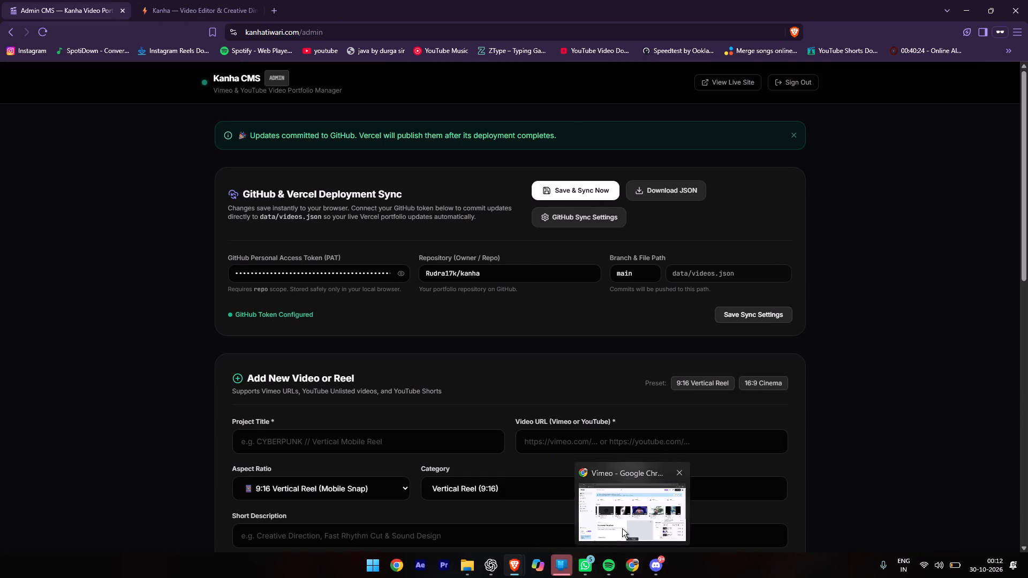
left_click(631, 512)
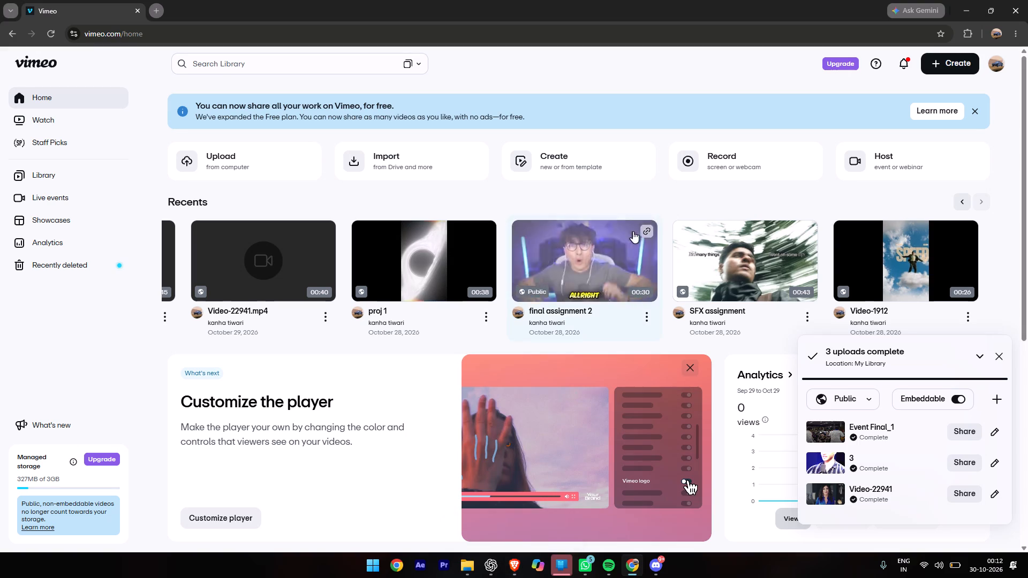
left_click(647, 227)
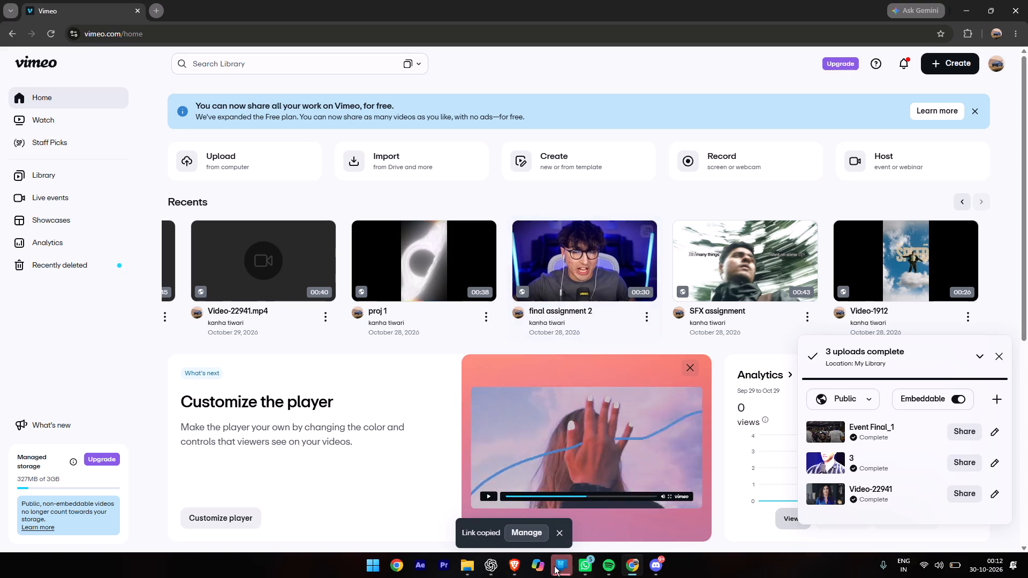
left_click(538, 514)
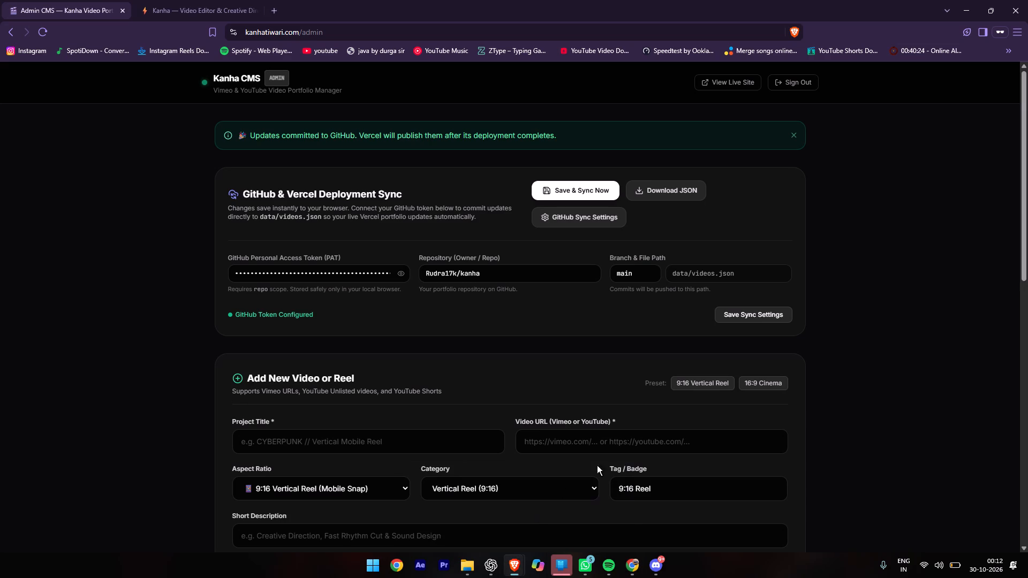
left_click(615, 439)
key("ctrl+v")
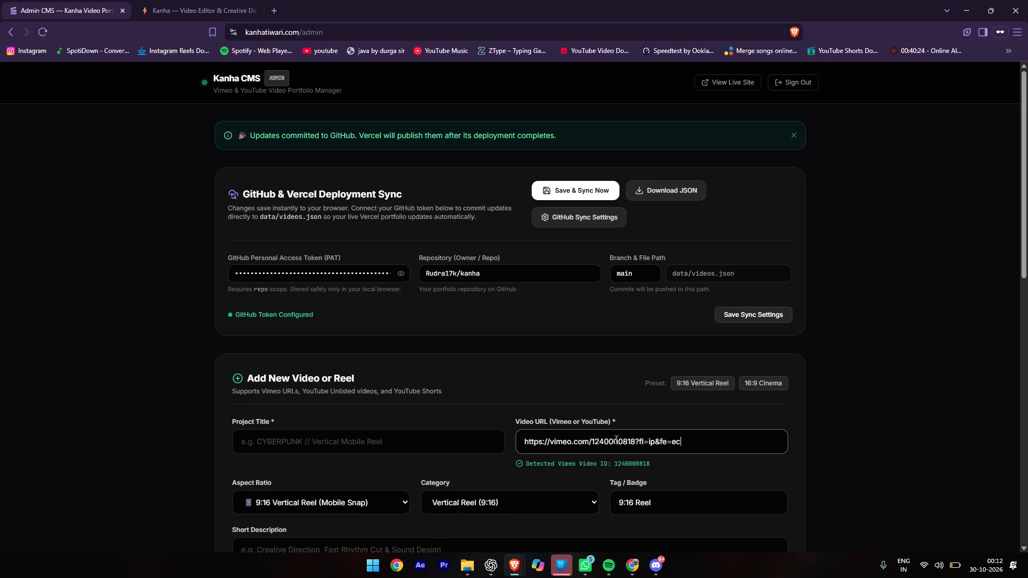
Title the new portfolio project Gaming.
left_click(391, 435)
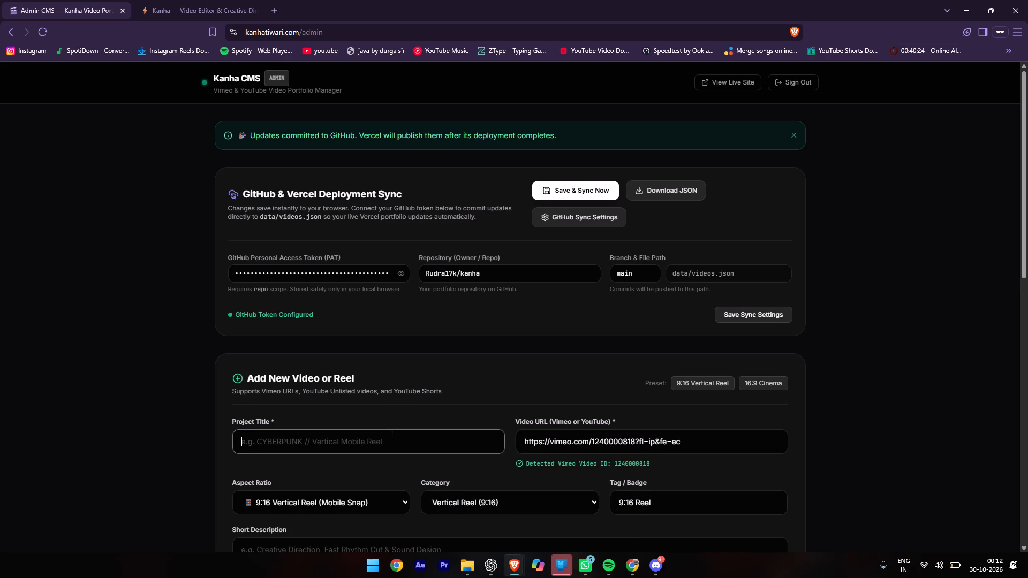
type("GAming")
key("space")
key("Left")
key("Left")
key("Left")
key("Left")
key("Left")
key("Left")
key("Left")
key("Left")
key("Left")
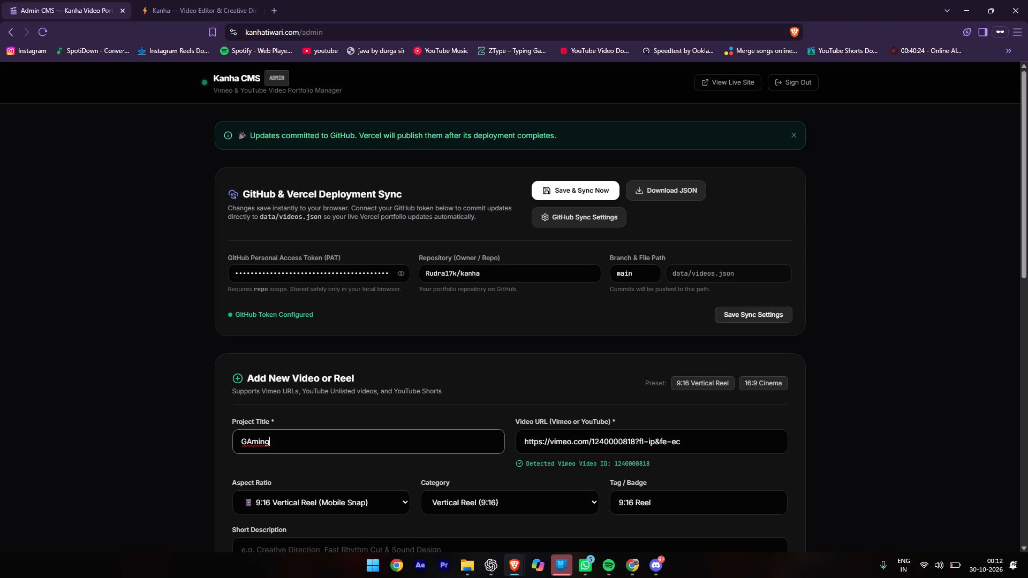
key("Down")
key("Left")
key("Left")
key("Left")
key("Left")
key("Left")
key("Left")
key("Right")
key("BackSpace")
key("a")
Set the Gaming video to 16:9 Landscape (Cinema / Grid) with category Commercial and add it to the portfolio.
scroll(434, 457, "down", 3)
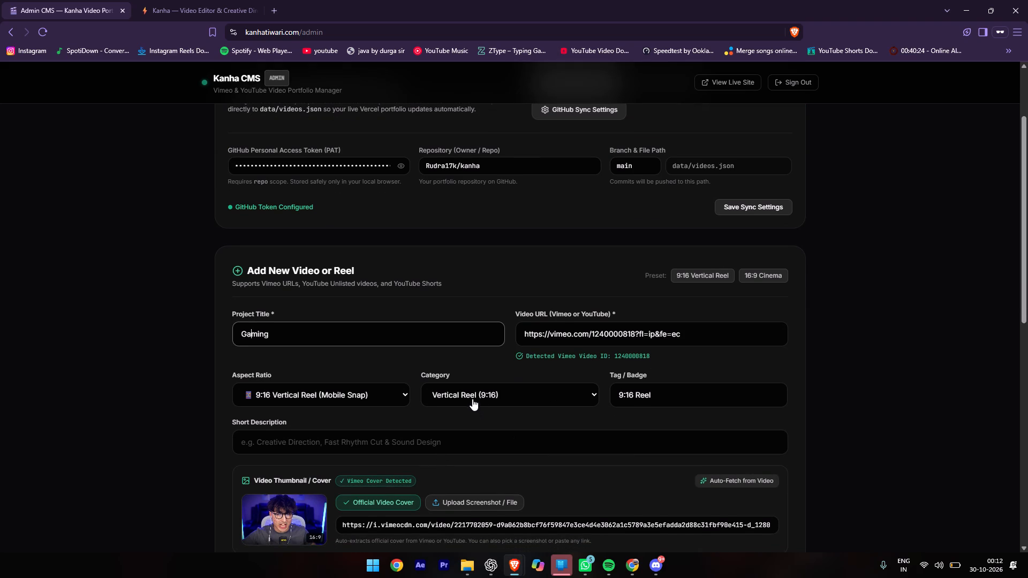
left_click(330, 400)
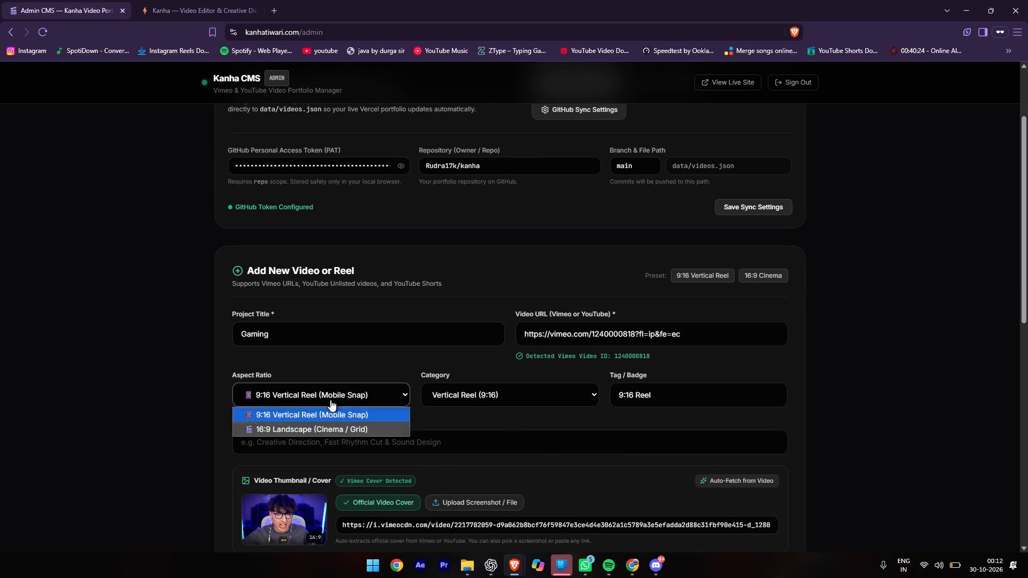
left_click(331, 432)
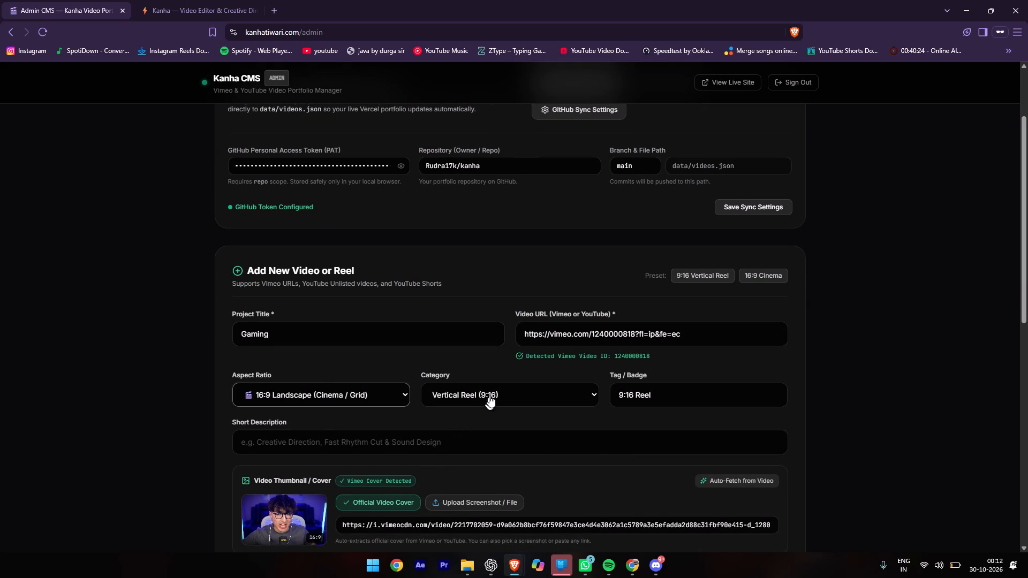
left_click(498, 388)
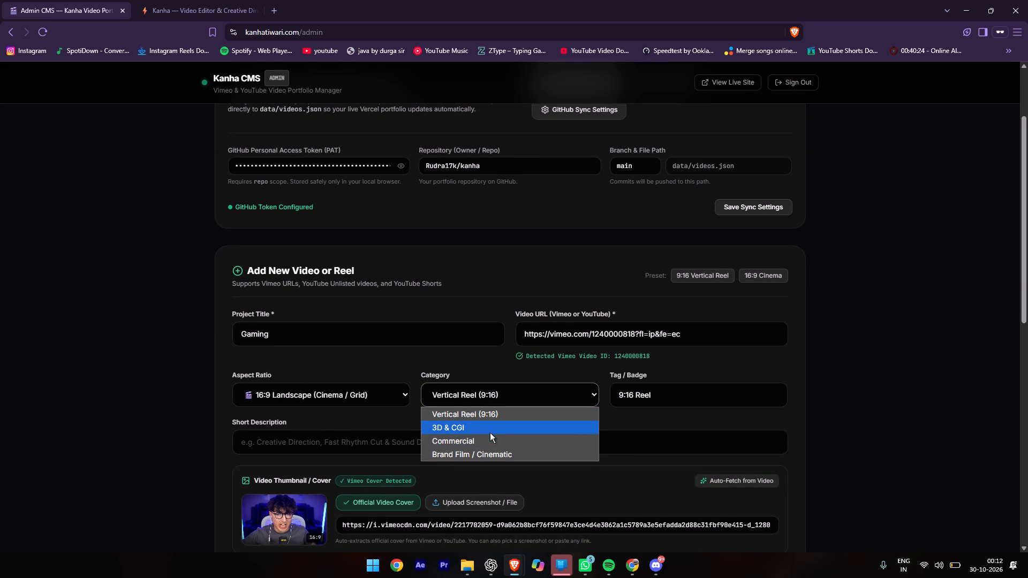
left_click(480, 444)
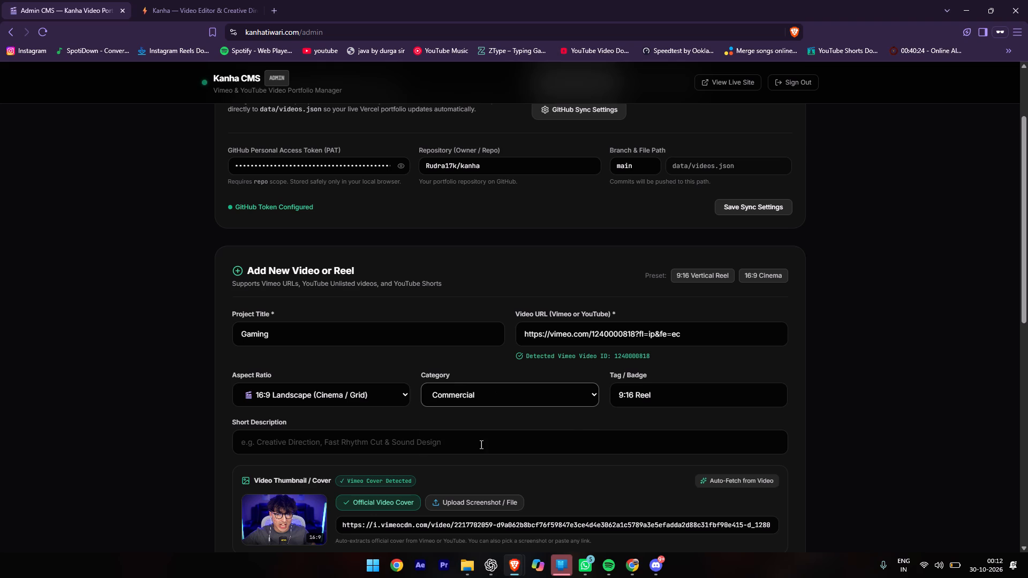
scroll(703, 477, "down", 3)
left_click(730, 385)
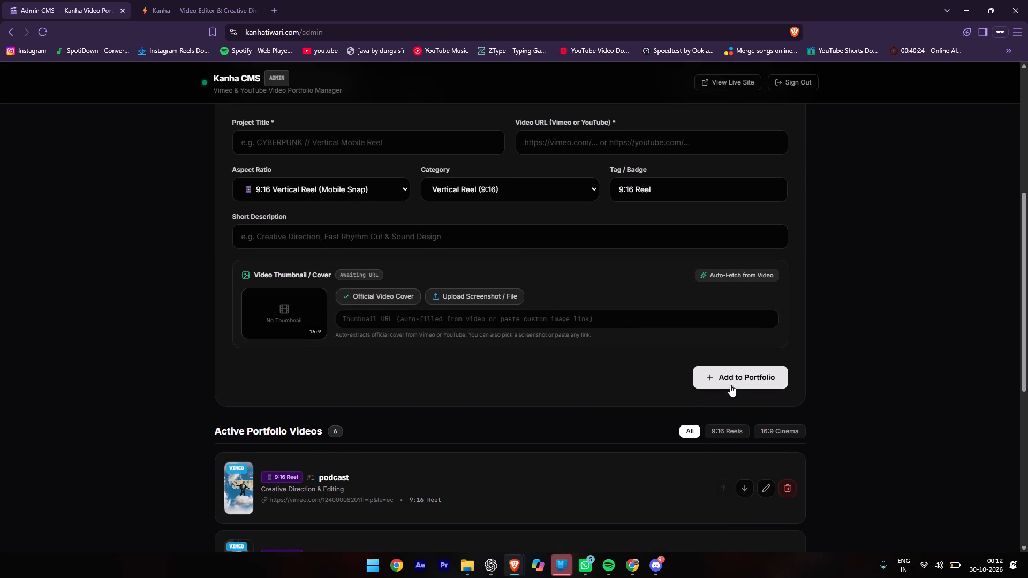
Copy the Vimeo link of Video-22941.mp4 in Chrome and enter it as the next video's URL in the admin CMS.
scroll(528, 285, "up", 1)
left_click(564, 207)
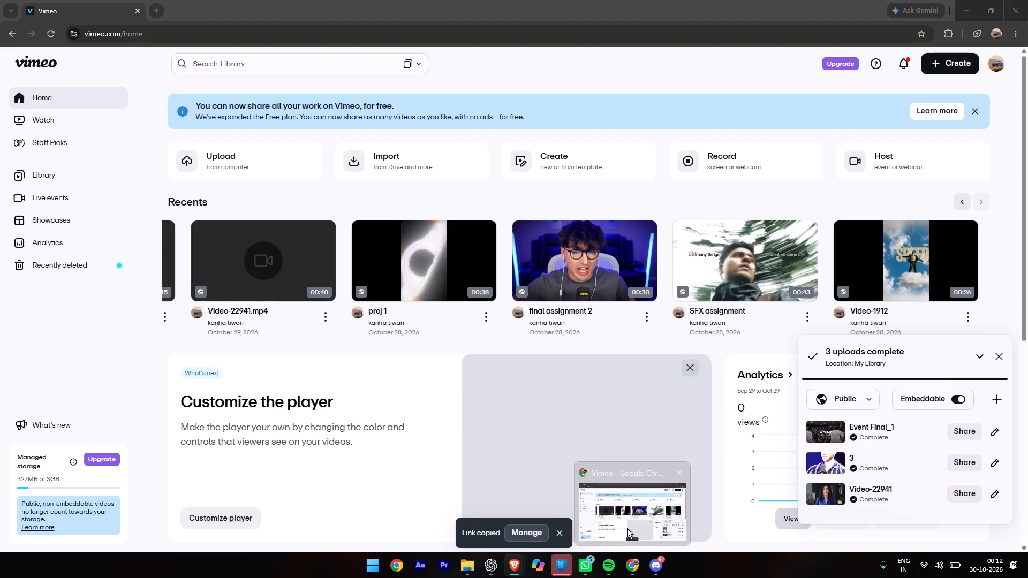
left_click(627, 528)
scroll(396, 261, "right", 6)
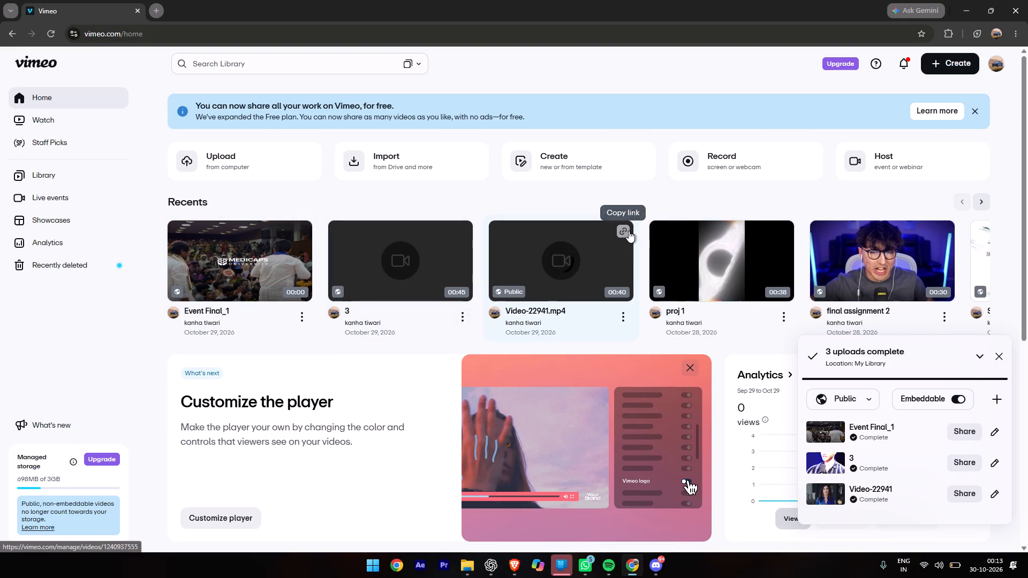
left_click(628, 230)
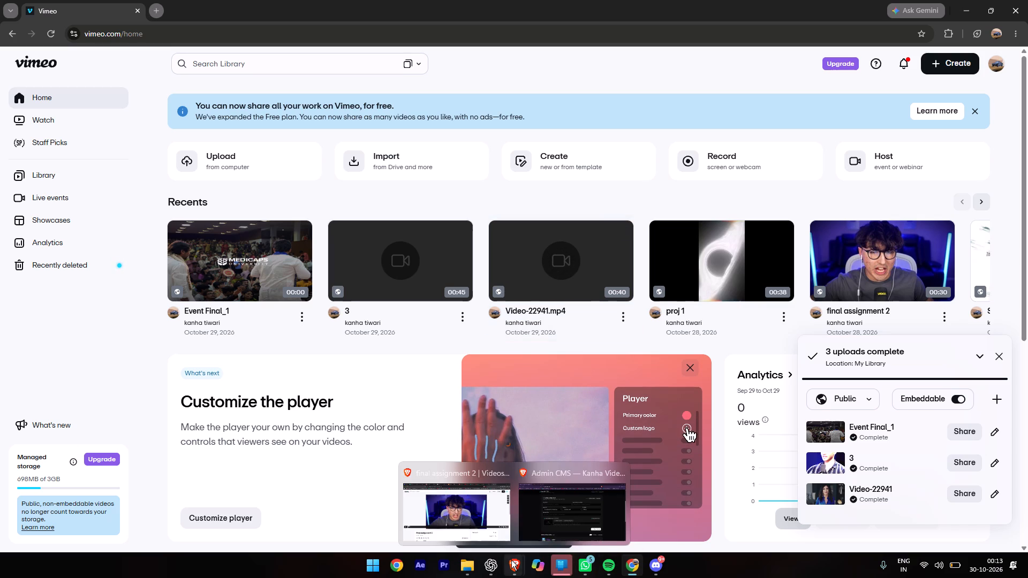
left_click(561, 507)
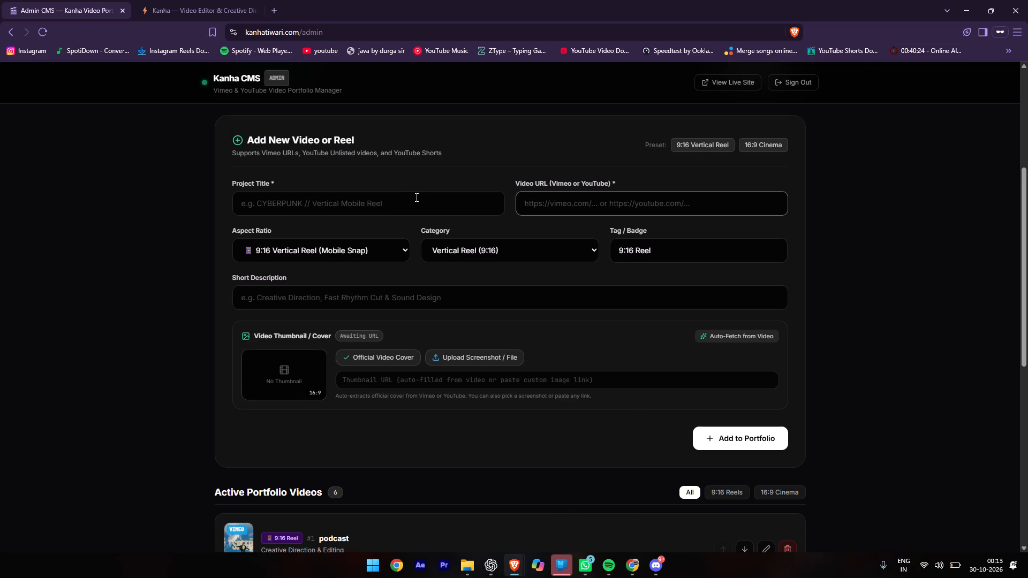
left_click(415, 197)
left_click(561, 202)
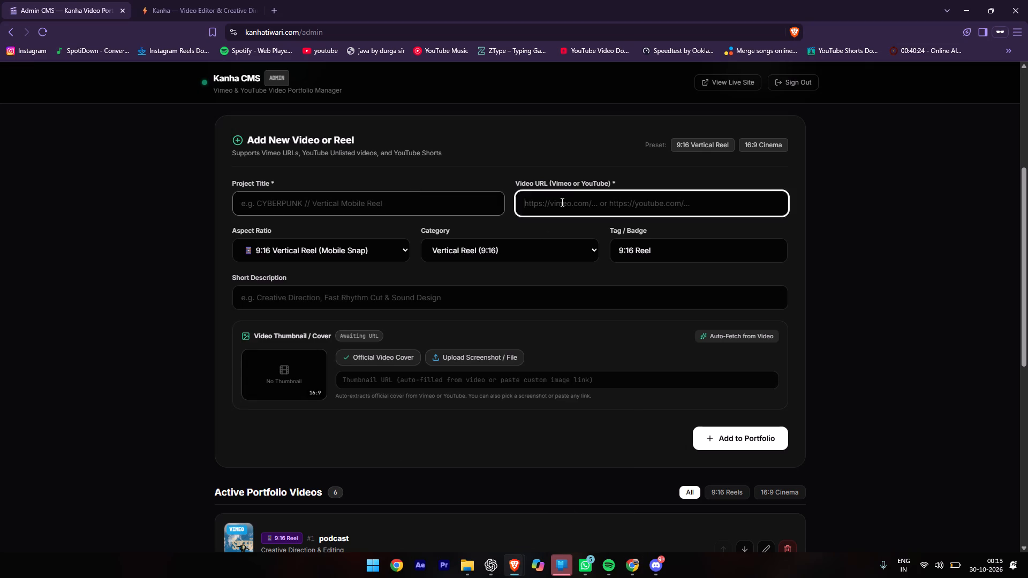
key("ctrl+v")
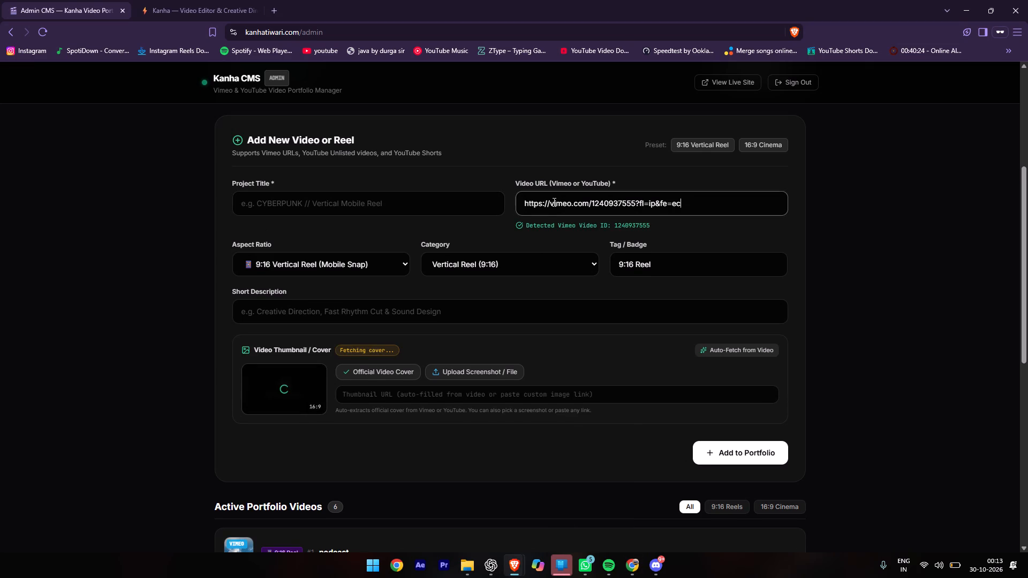
Title the new portfolio project Introduction.
left_click(389, 197)
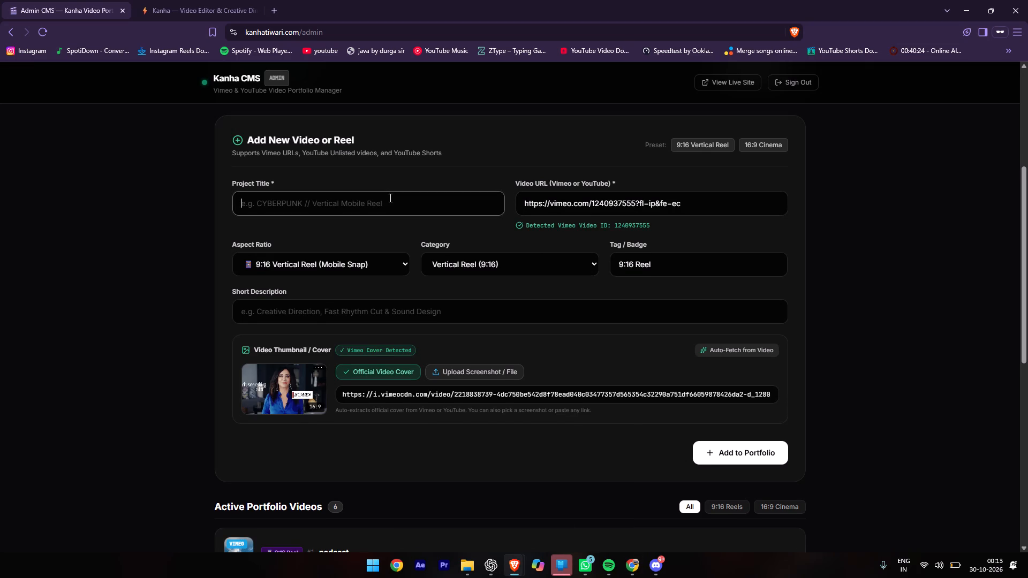
type("intro")
key("BackSpace")
key("BackSpace")
key("BackSpace")
key("BackSpace")
key("BackSpace")
key("BackSpace")
key("BackSpace")
key("BackSpace")
key("BackSpace")
key("BackSpace")
key("BackSpace")
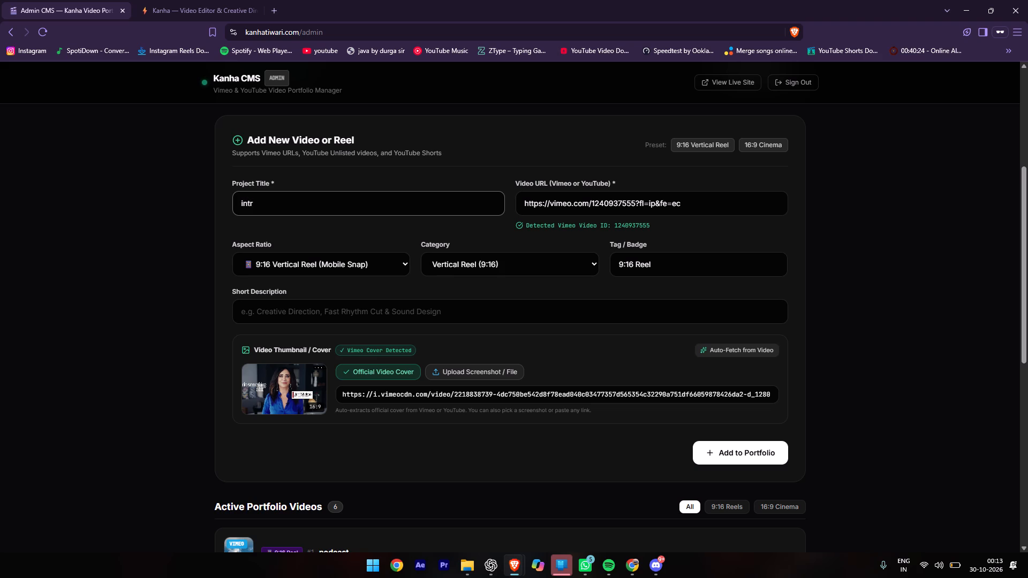
type("In")
type("tro")
type("duction")
Set the Introduction video to 16:9 Landscape (Cinema / Grid) with category Commercial and add it to the portfolio.
left_click(293, 264)
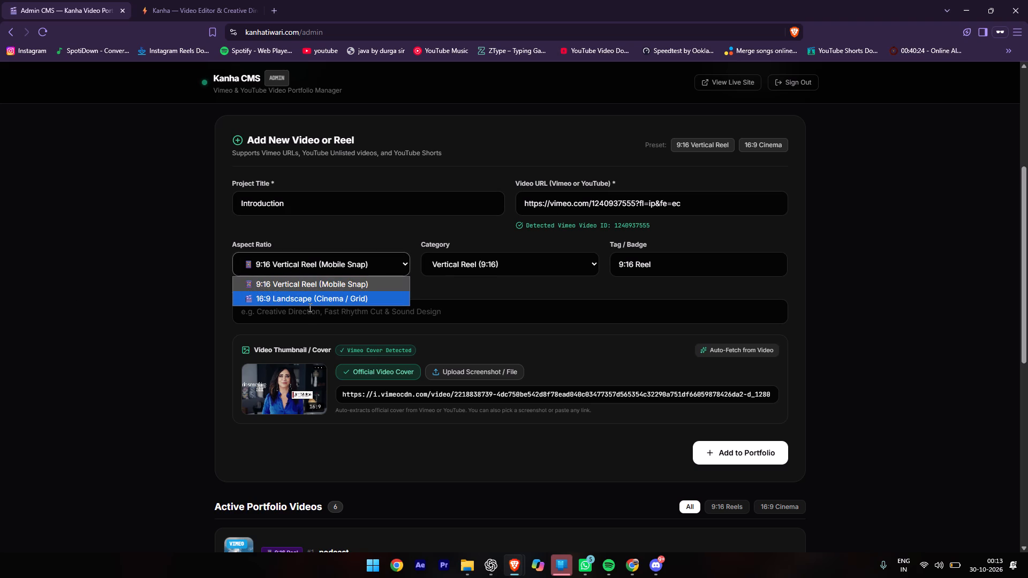
left_click(311, 306)
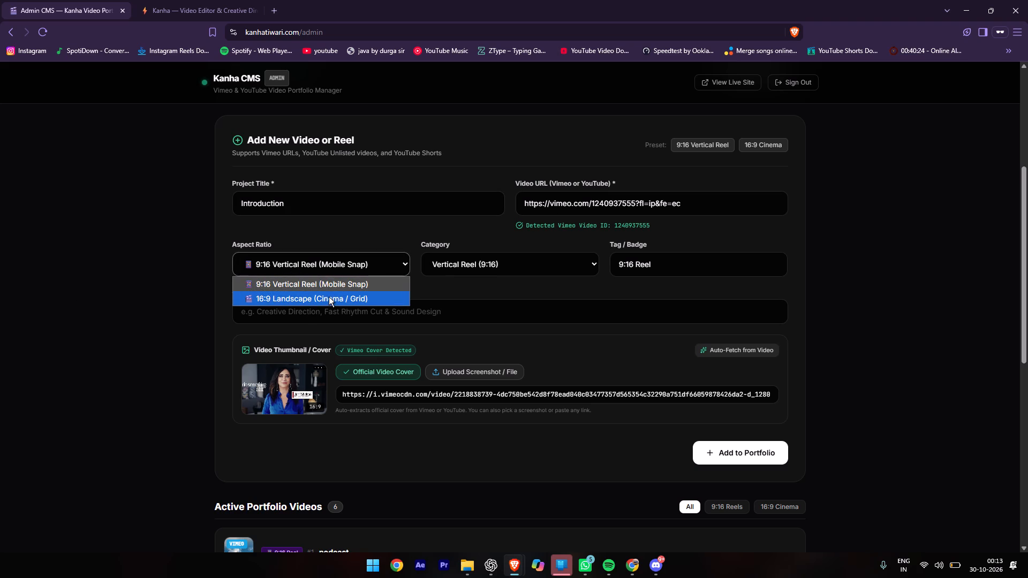
left_click(329, 297)
left_click(498, 255)
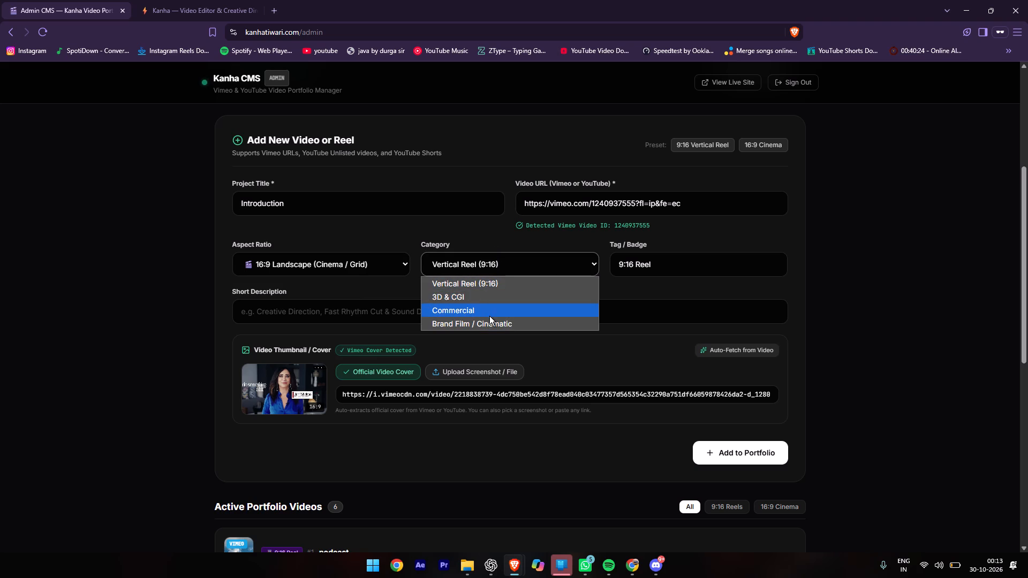
left_click(489, 316)
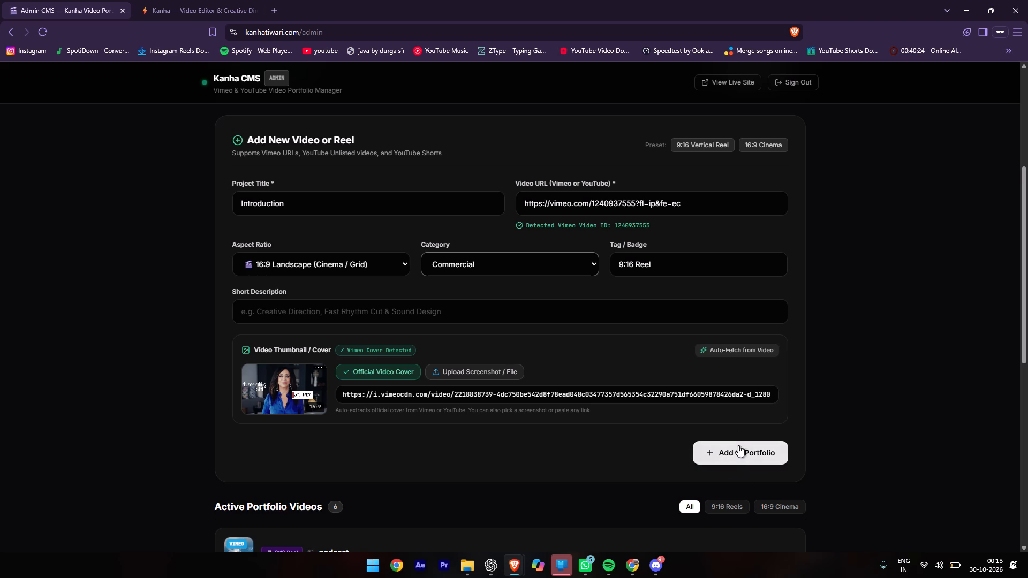
left_click(740, 450)
Move the Gaming video one place down in Active Portfolio Videos, below Introduction.
scroll(740, 450, "down", 8)
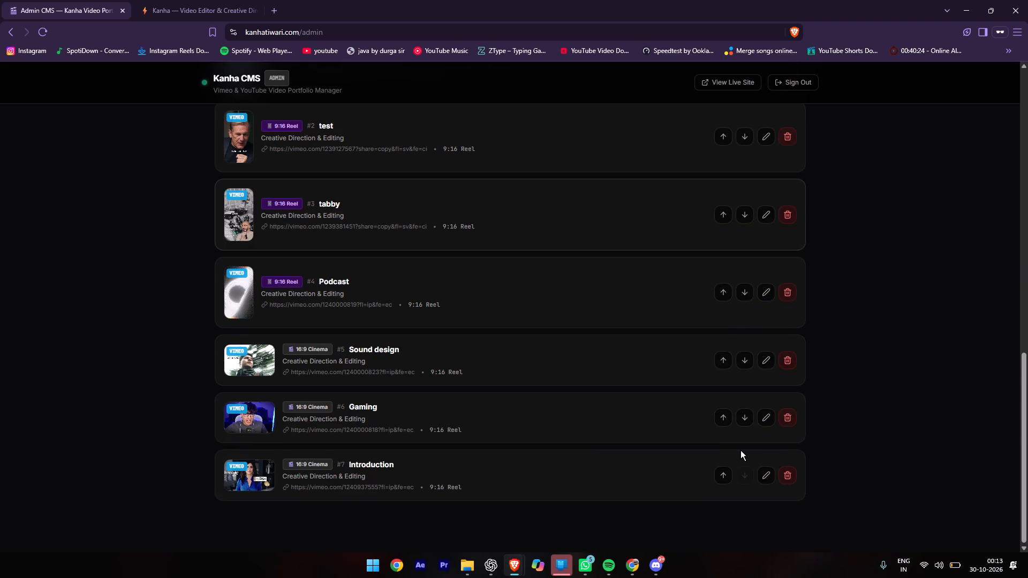
scroll(740, 450, "down", 1)
left_click(735, 419)
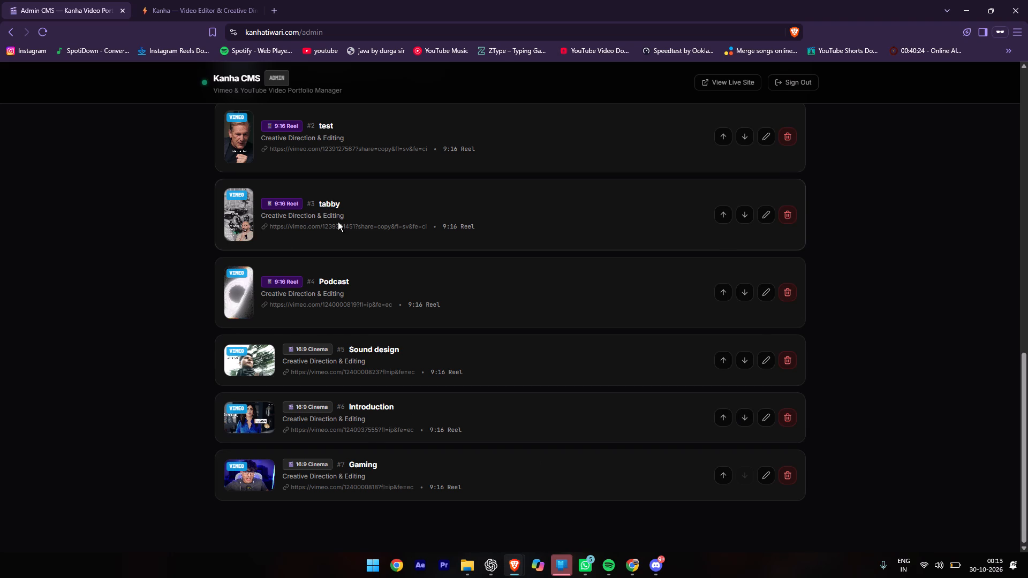
Copy the Vimeo link of Event Final_1 in Chrome and enter it as the next video's URL in the admin CMS.
scroll(338, 222, "right", 1)
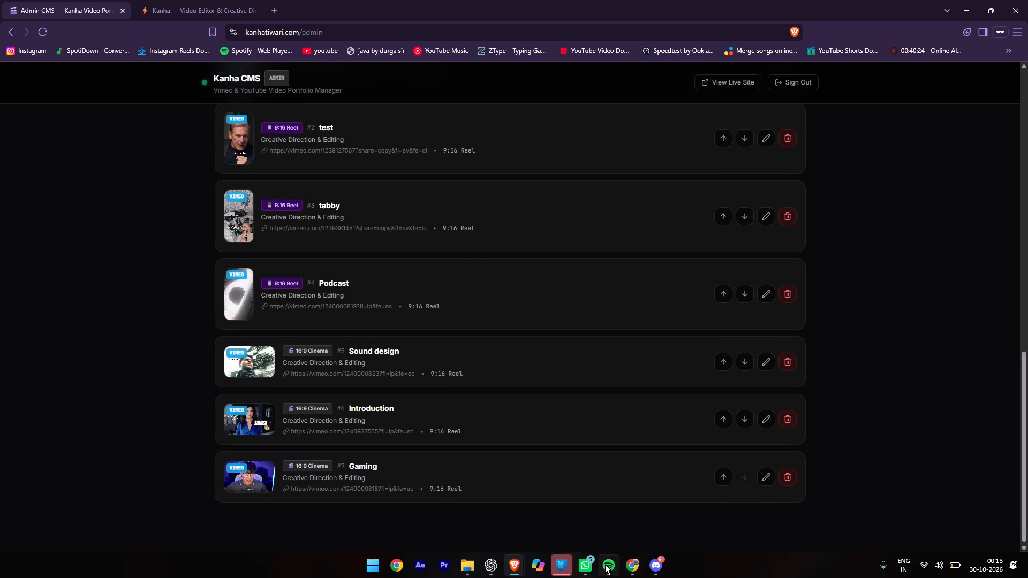
left_click(619, 515)
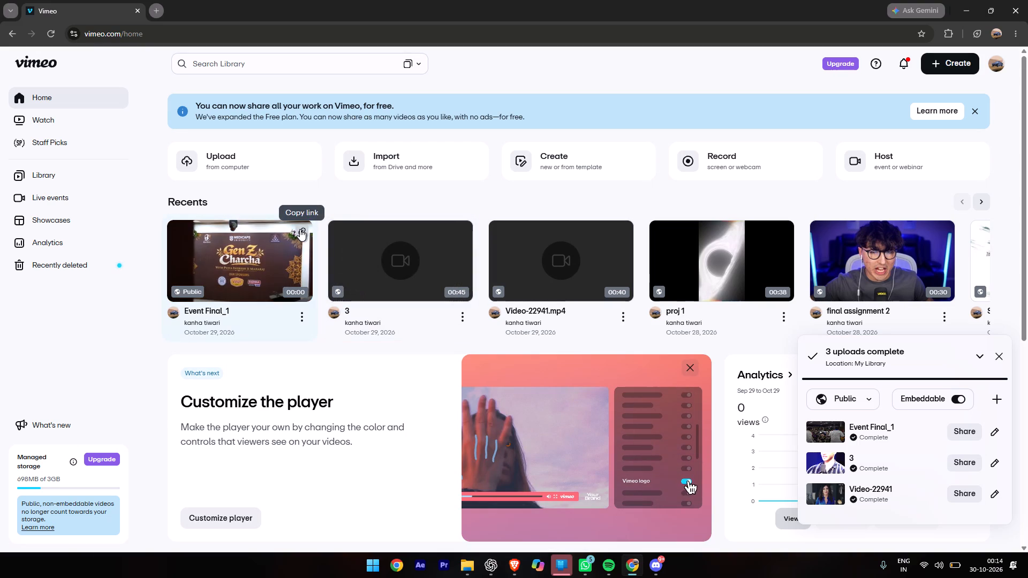
left_click(300, 229)
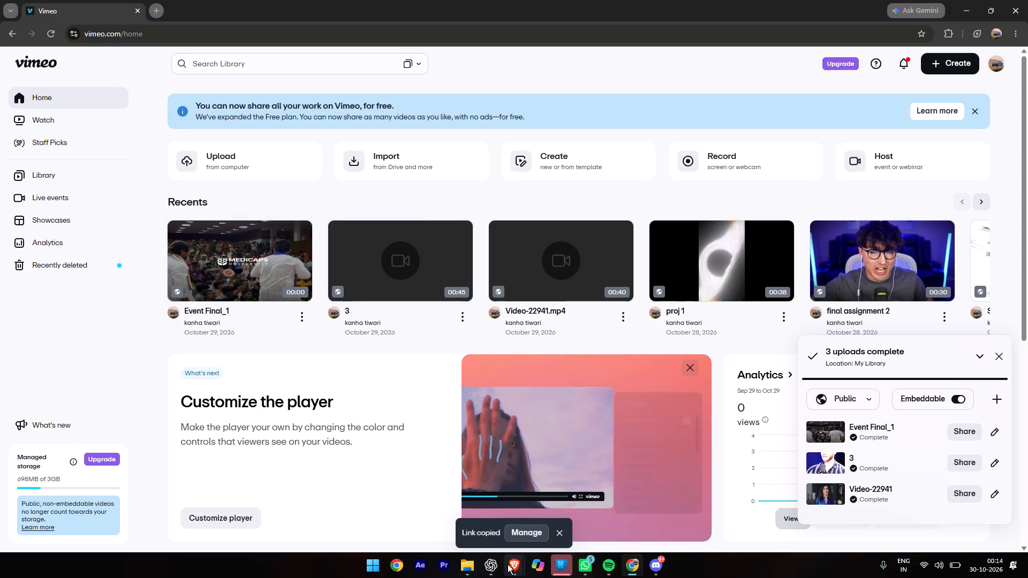
left_click(543, 518)
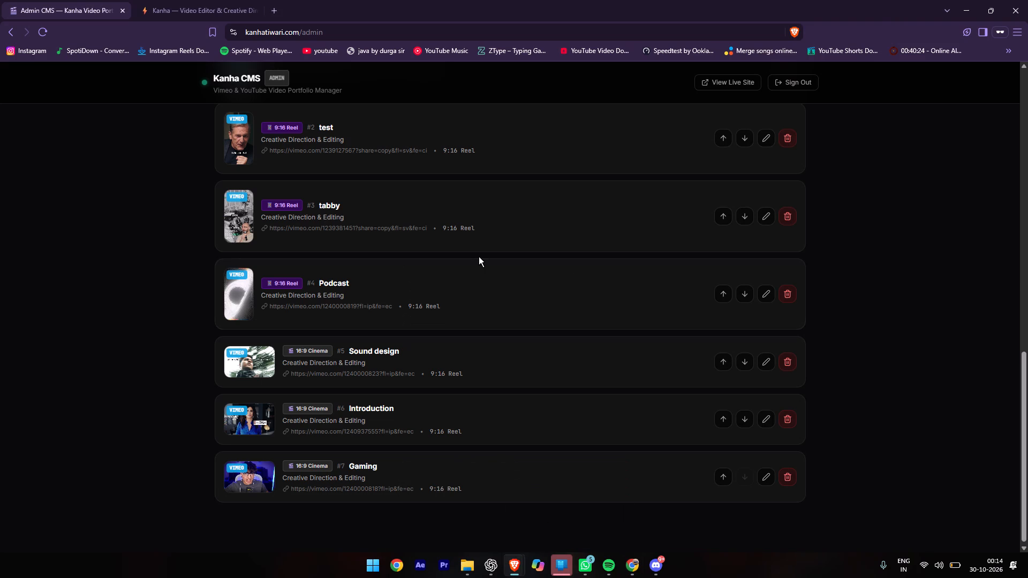
scroll(479, 256, "up", 5)
scroll(390, 176, "up", 4)
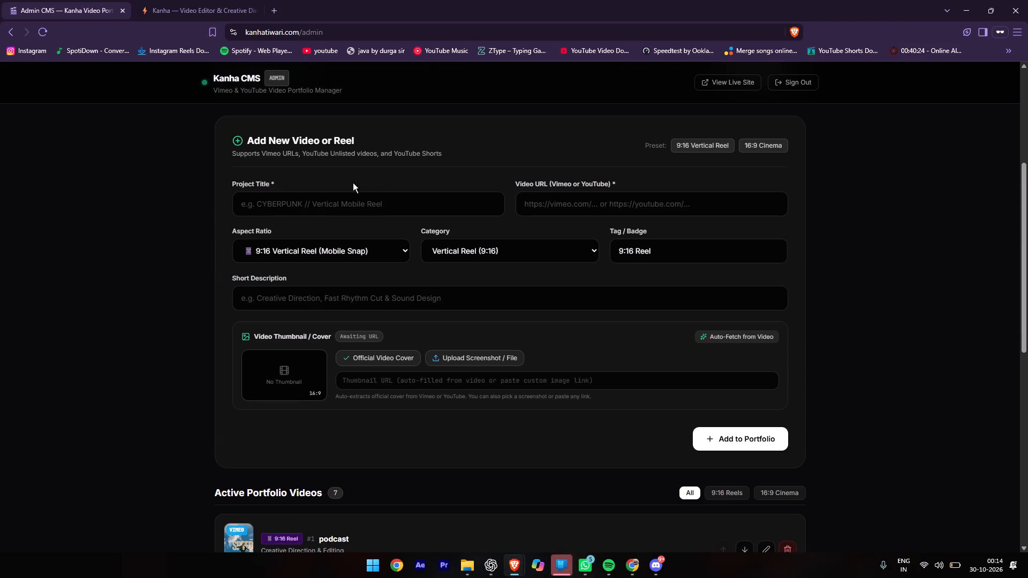
left_click(352, 199)
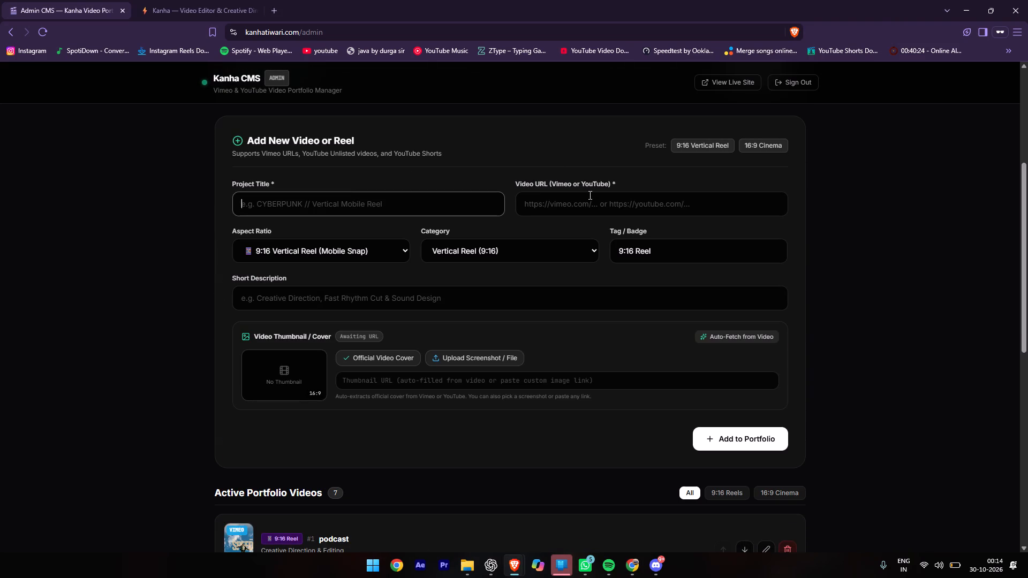
left_click(589, 195)
key("ctrl+v")
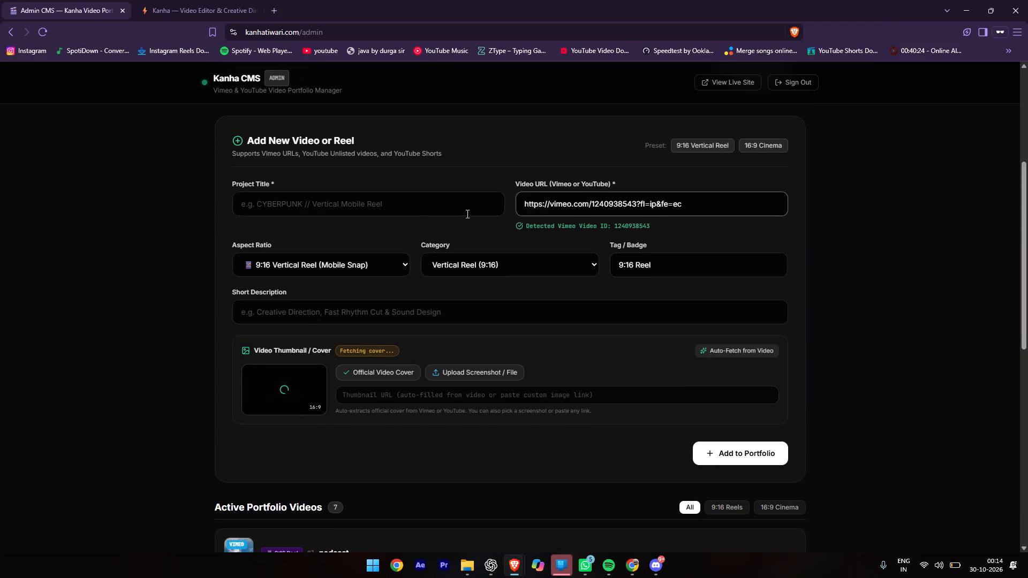
Title the project Cinematic, set it to 16:9 Landscape (Cinema / Grid) with category Commercial, and add it to the portfolio.
left_click(432, 207)
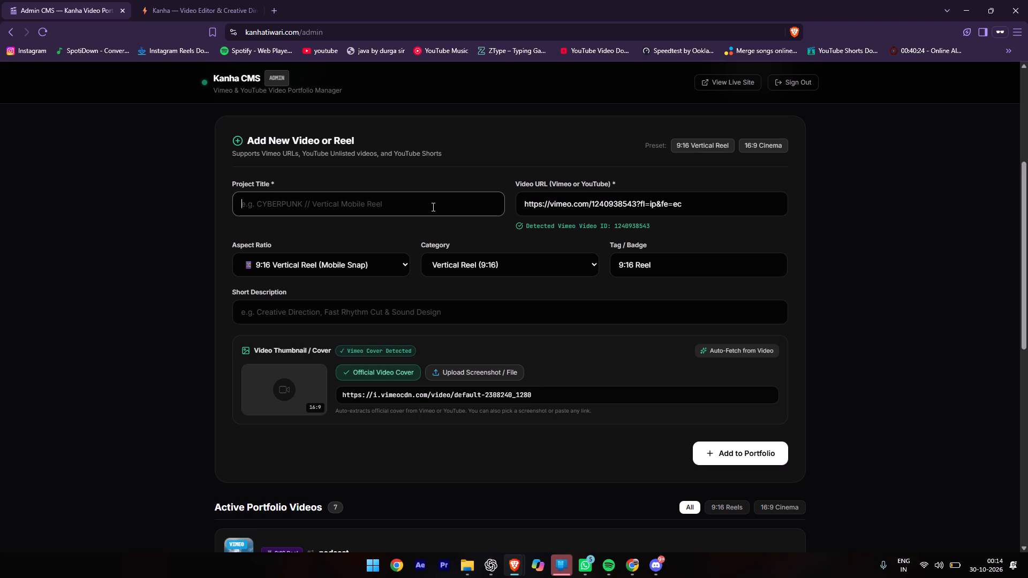
type("Cinematic")
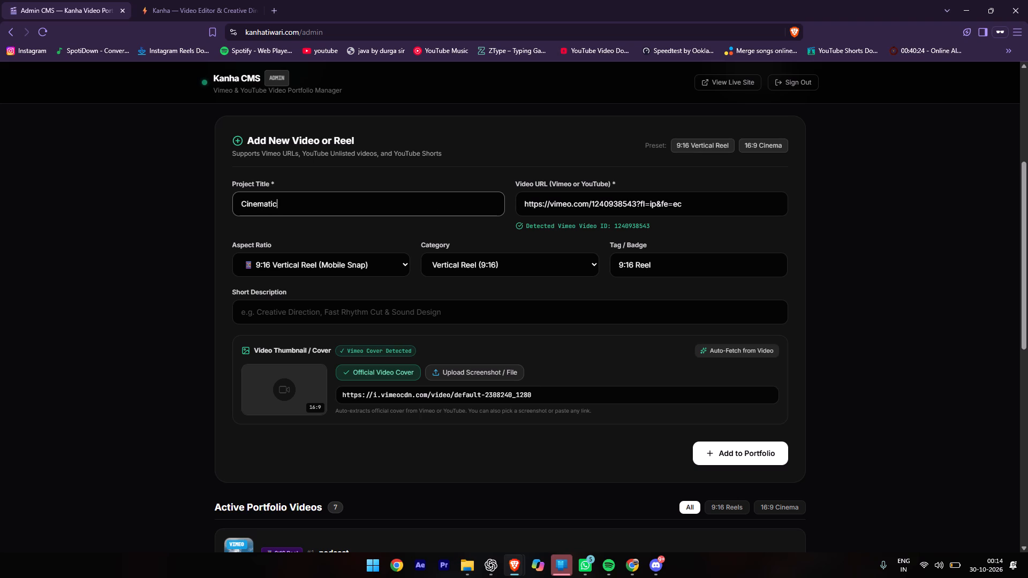
left_click(351, 262)
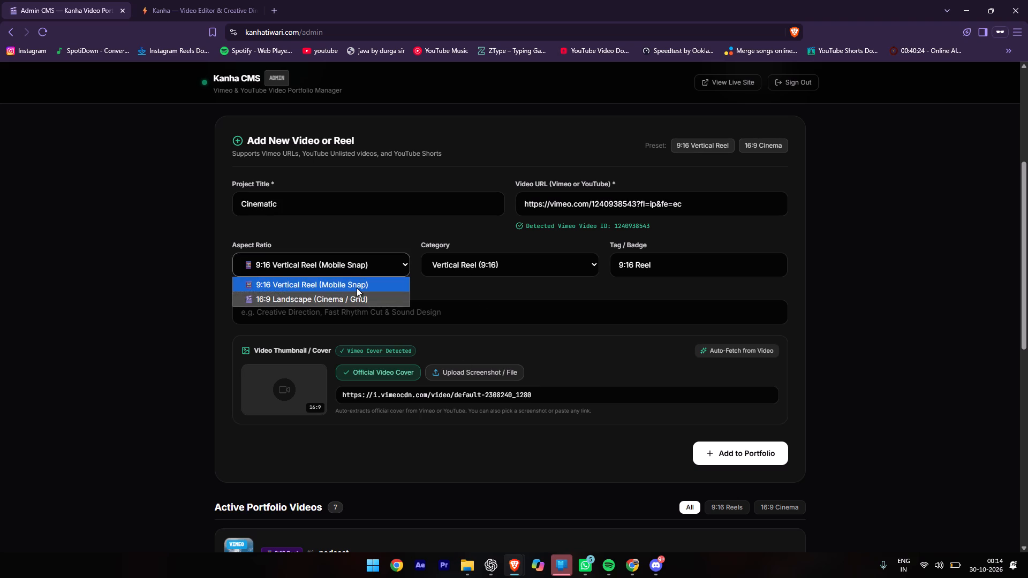
left_click(361, 300)
left_click(518, 264)
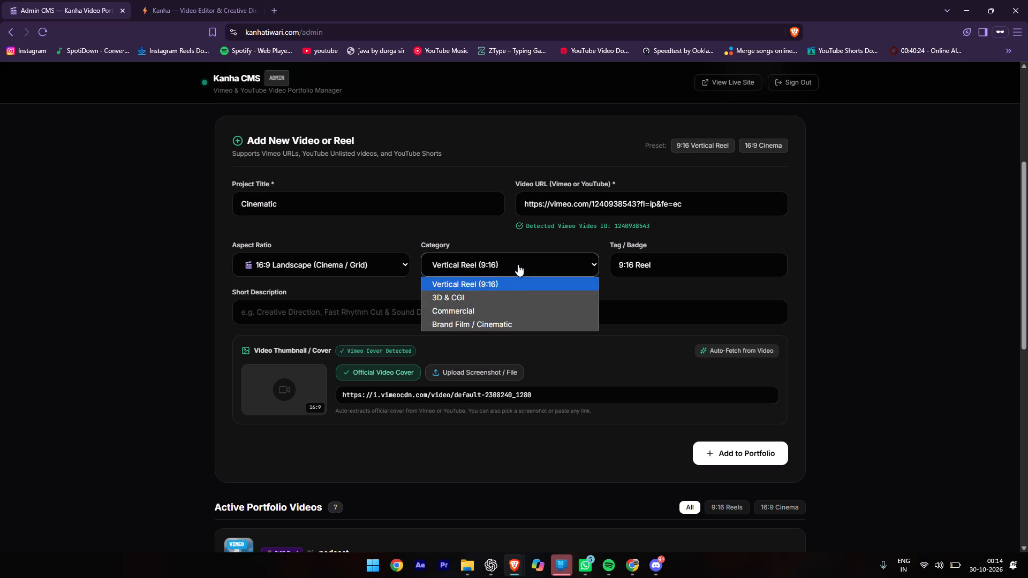
left_click(519, 313)
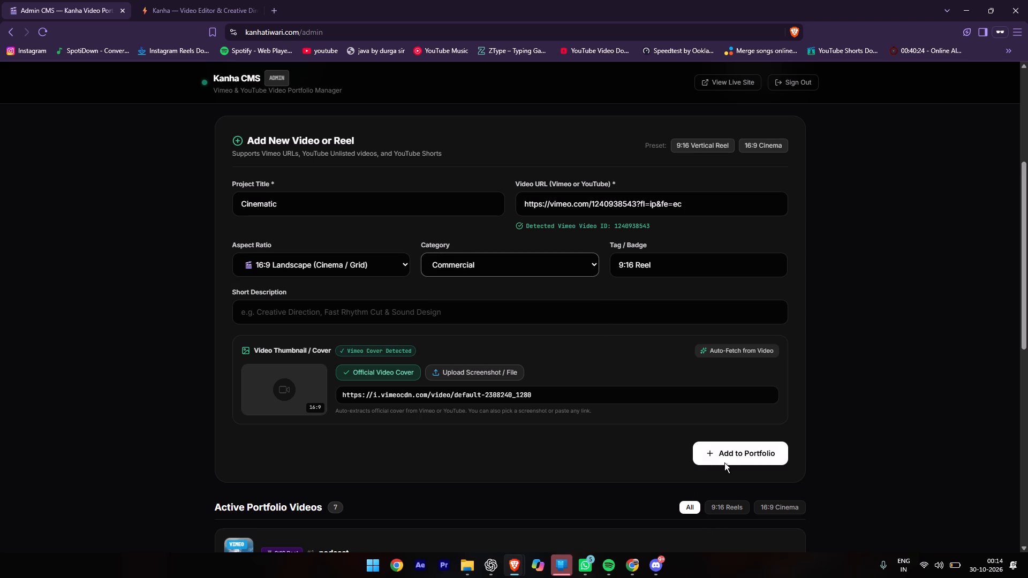
left_click(728, 458)
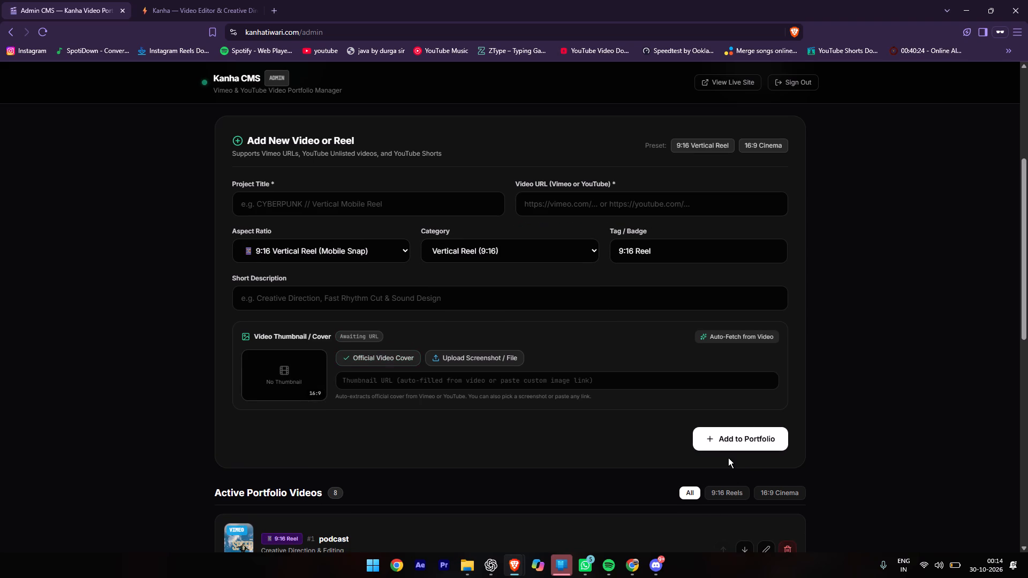
scroll(728, 458, "down", 11)
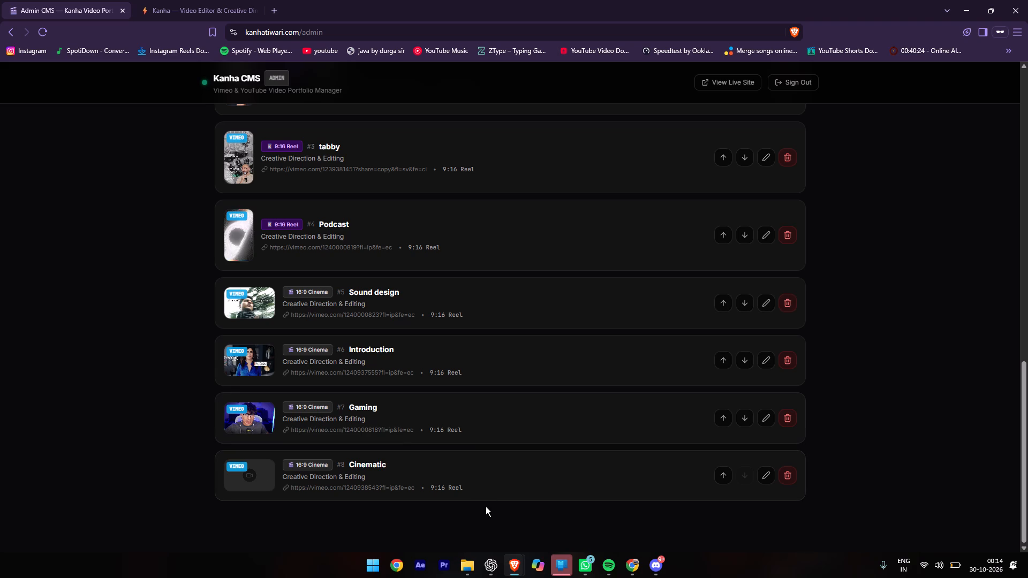
scroll(492, 465, "up", 3)
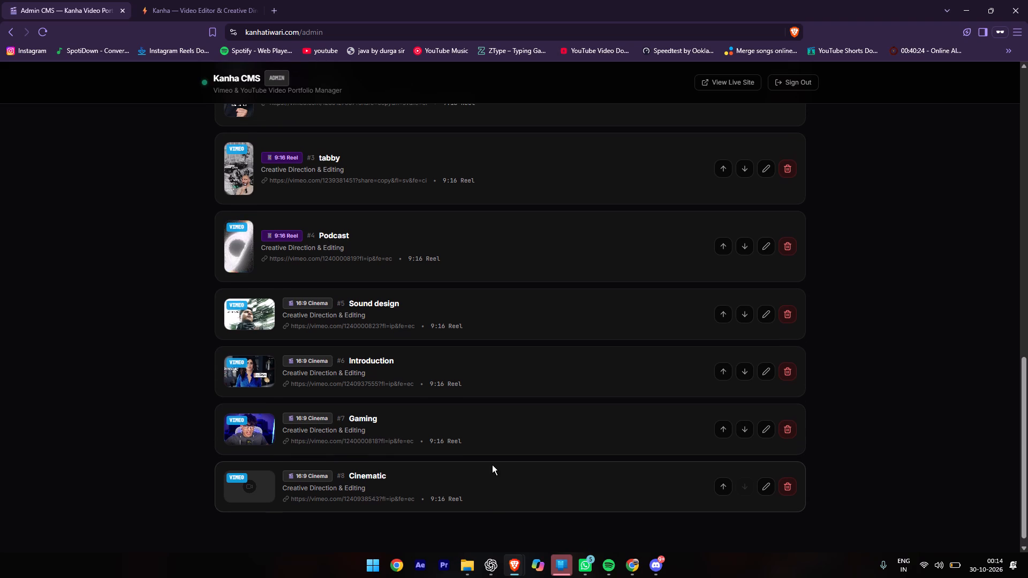
scroll(492, 465, "up", 6)
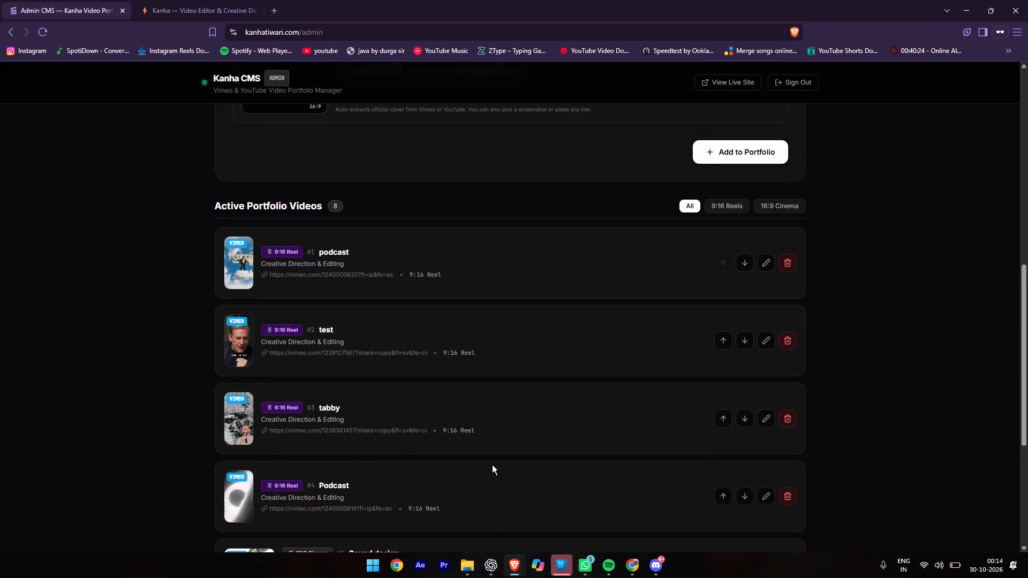
scroll(492, 465, "up", 13)
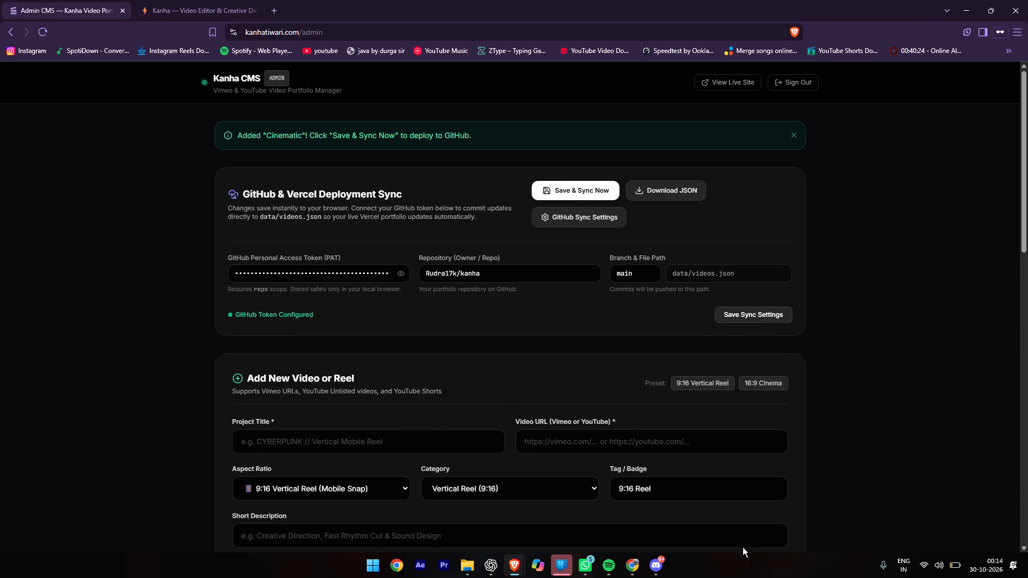
left_click(617, 516)
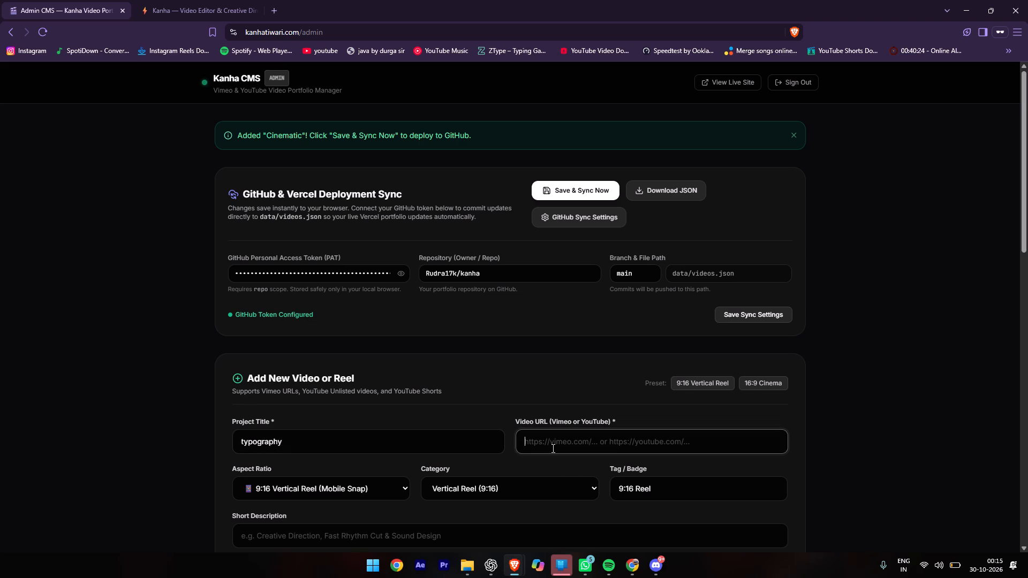
key("ctrl+v")
scroll(552, 448, "down", 6)
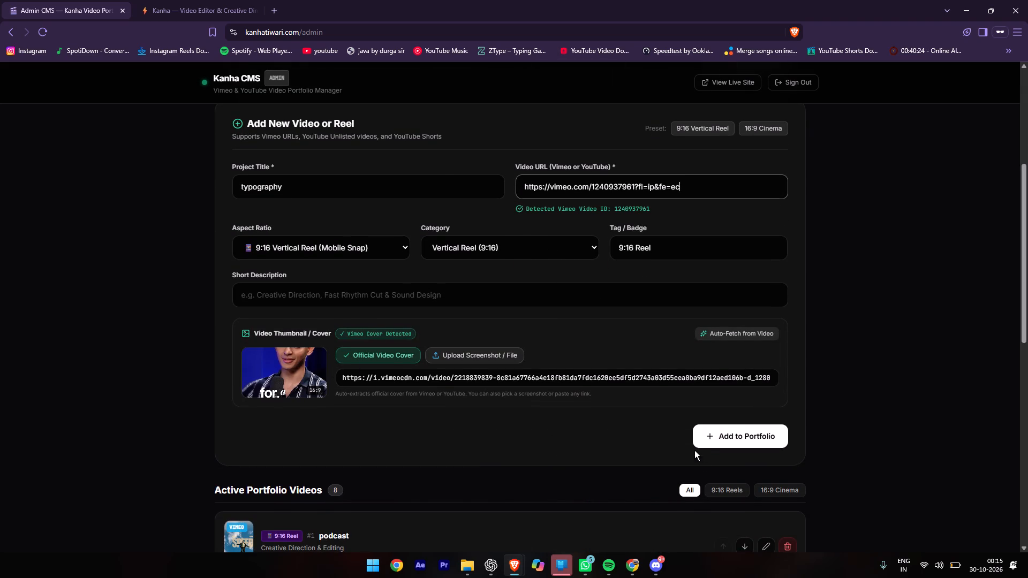
left_click(725, 442)
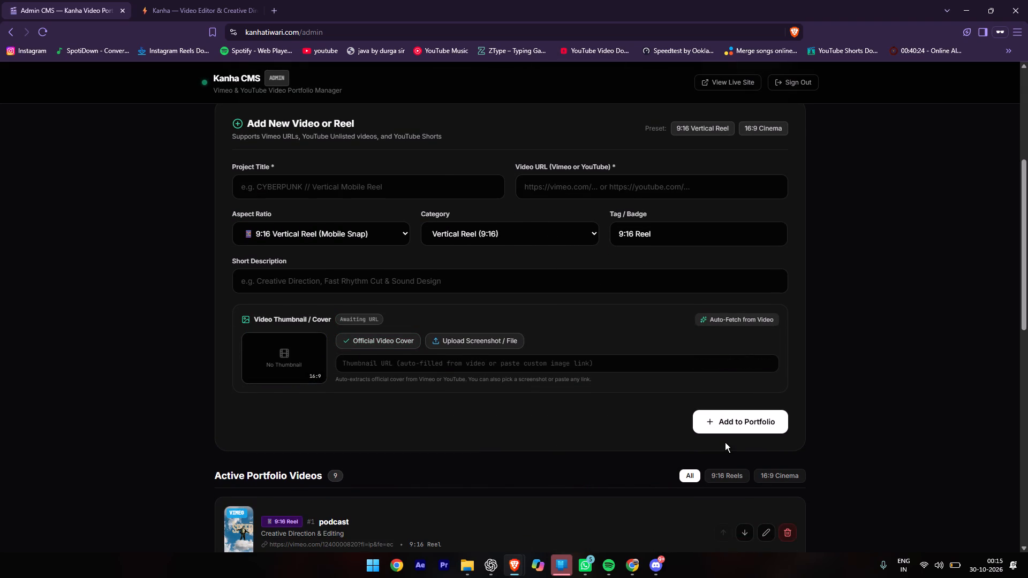
Examine the entries and their order in Active Portfolio Videos, from Podcast down to the newly added typography.
scroll(725, 442, "down", 10)
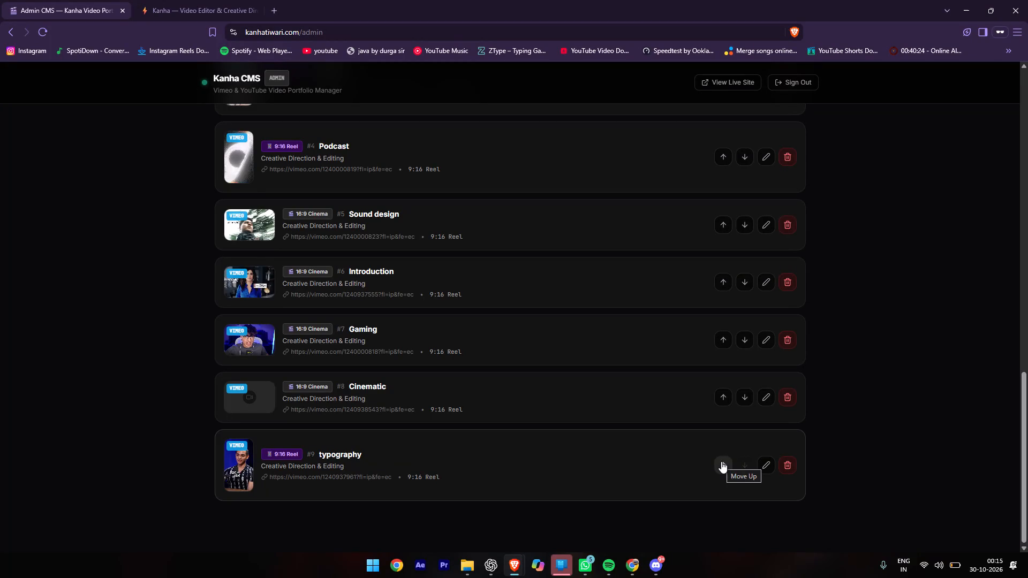
left_click_drag(456, 448, 462, 262)
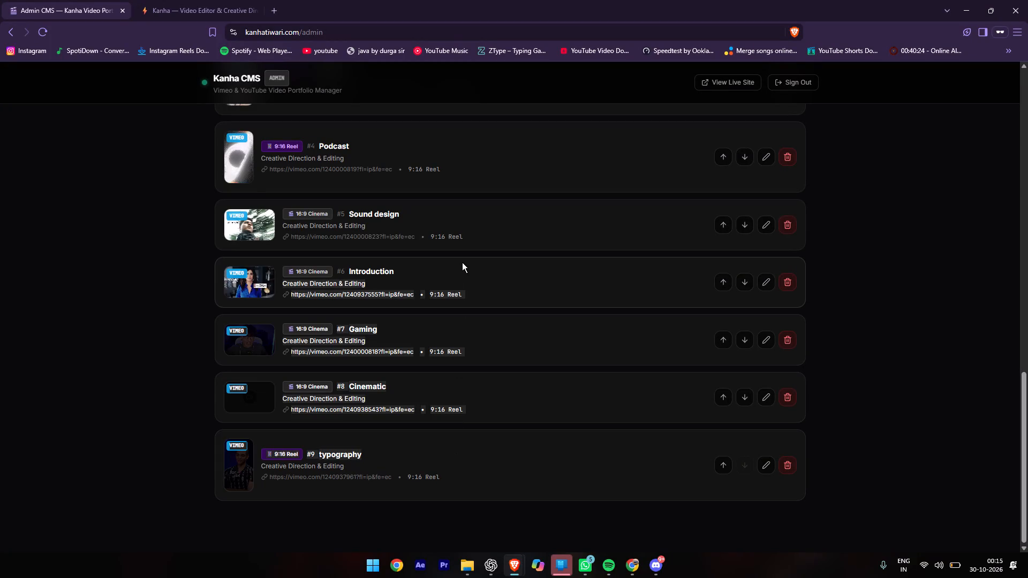
left_click_drag(462, 262, 460, 175)
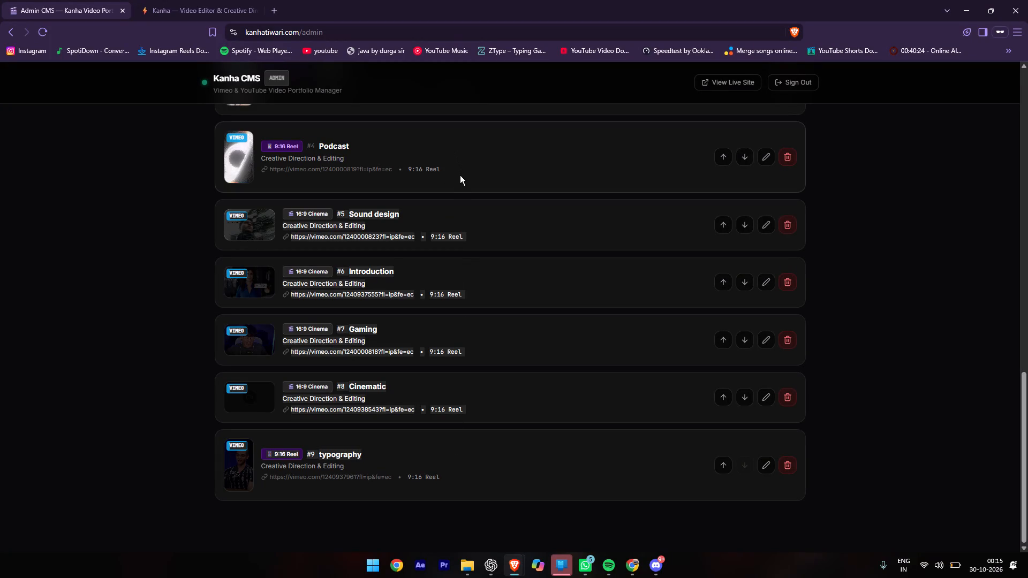
left_click_drag(460, 175, 465, 192)
left_click_drag(465, 192, 465, 188)
scroll(483, 234, "up", 1)
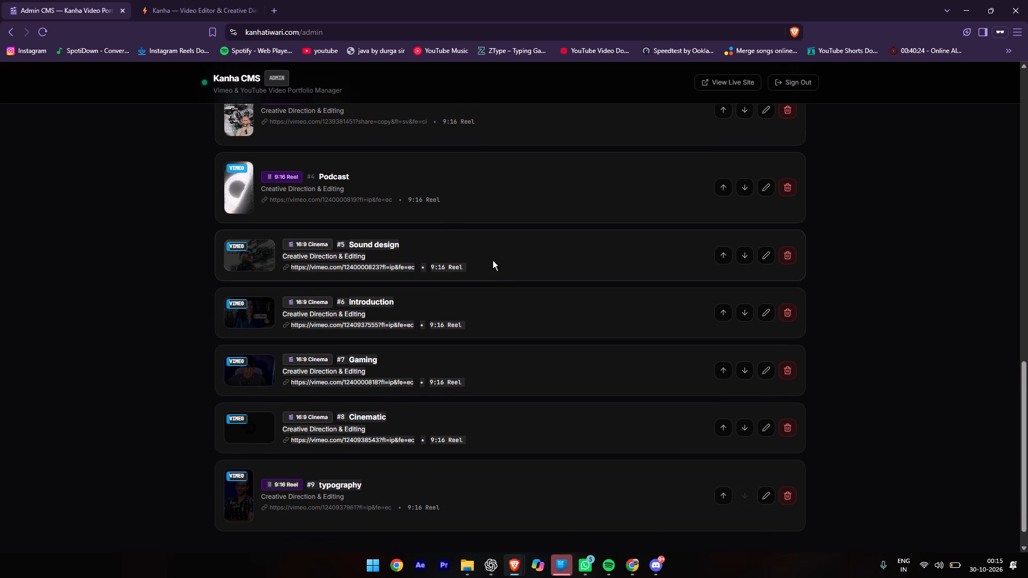
left_click_drag(490, 263, 502, 326)
left_click(475, 268)
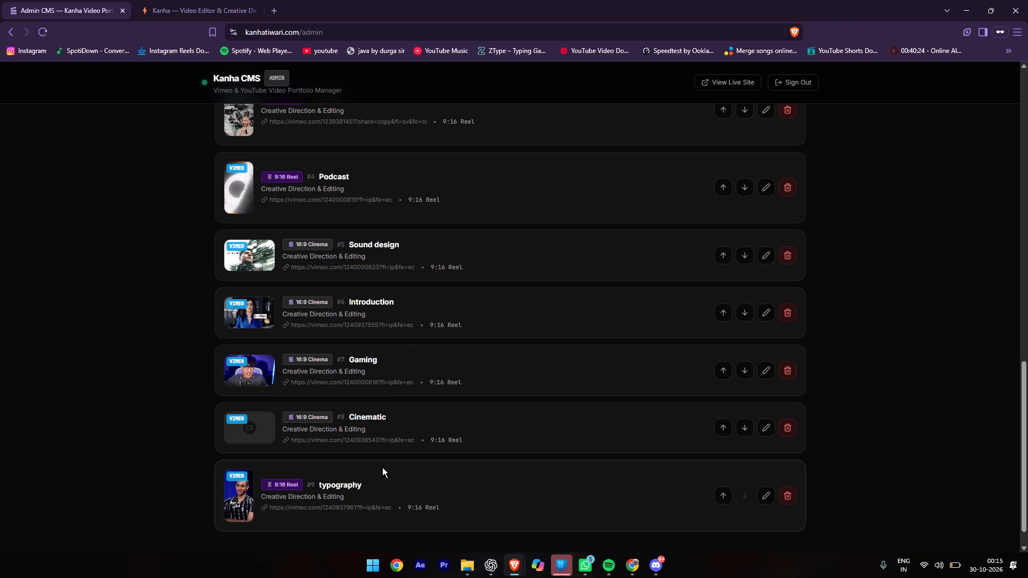
left_click(506, 432)
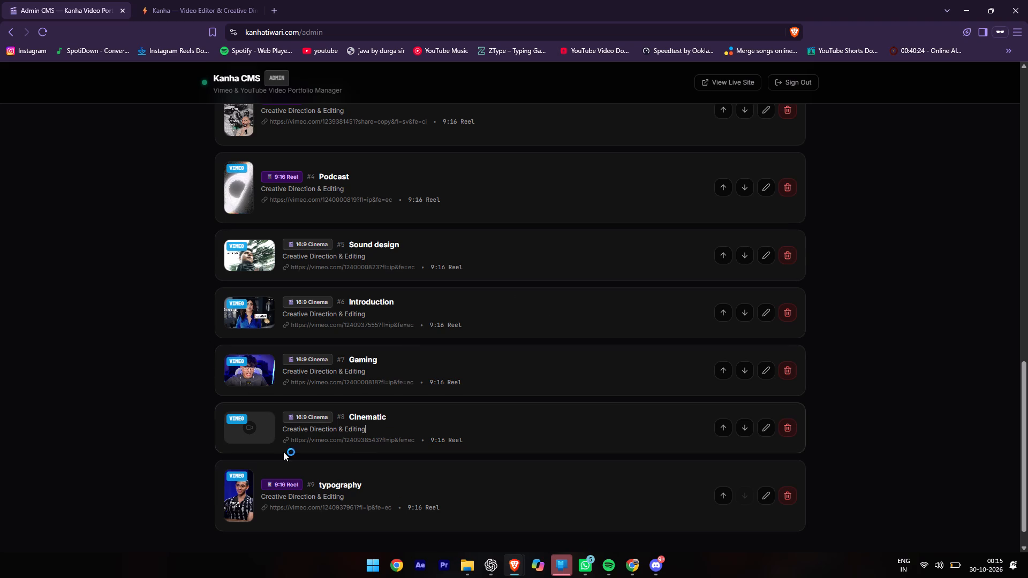
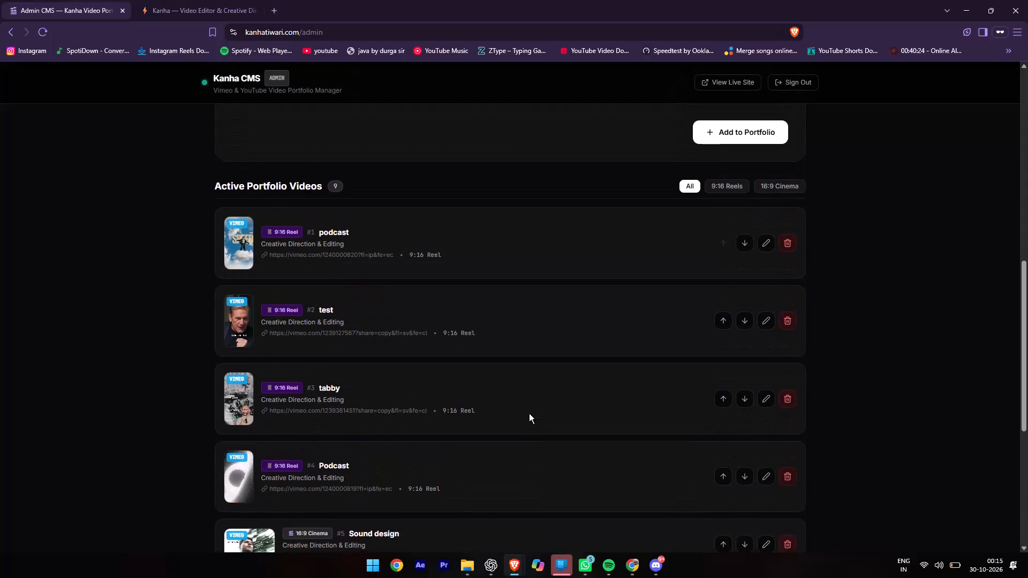
Save and sync the portfolio, including the added typography video, to the GitHub repository.
scroll(391, 192, "up", 13)
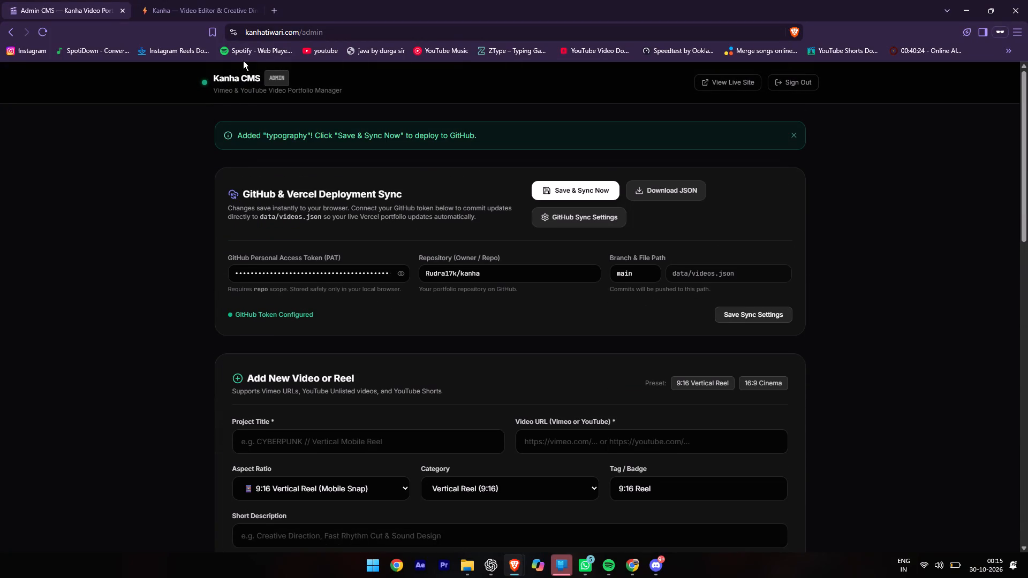
left_click(564, 187)
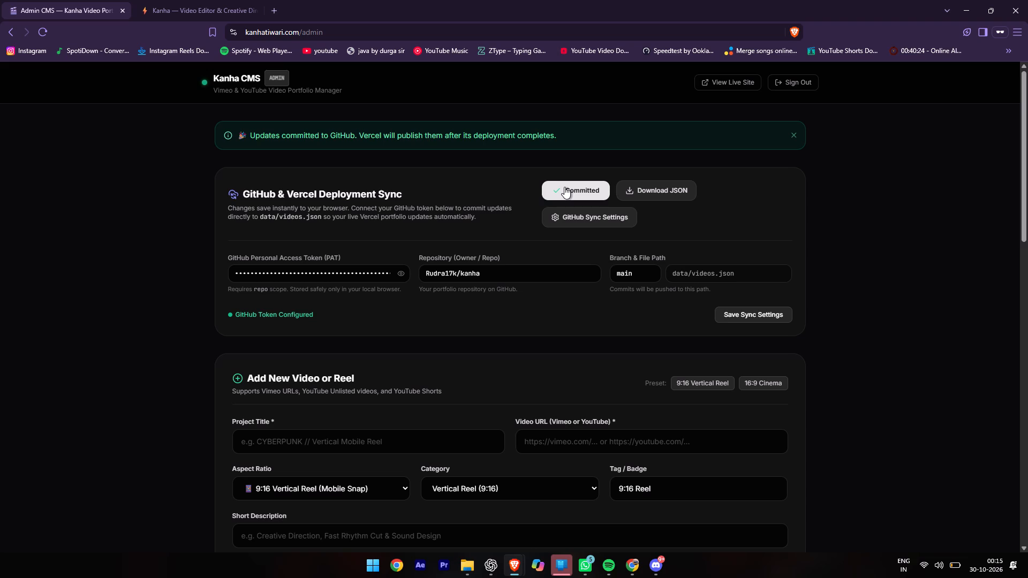
Reload the live Kanha site and check its complete video archive for the newly published videos.
left_click(210, 0)
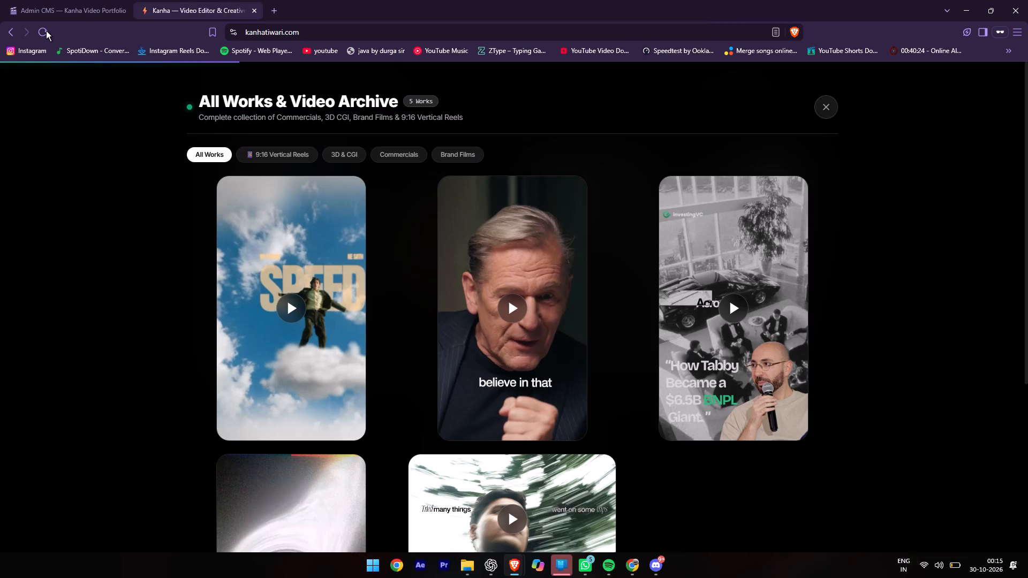
left_click(45, 31)
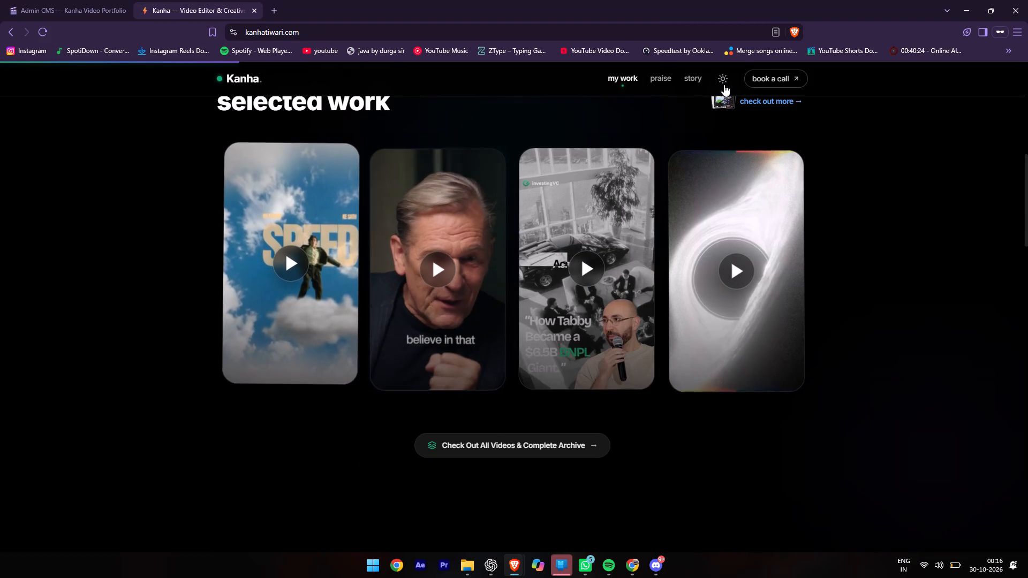
left_click(772, 104)
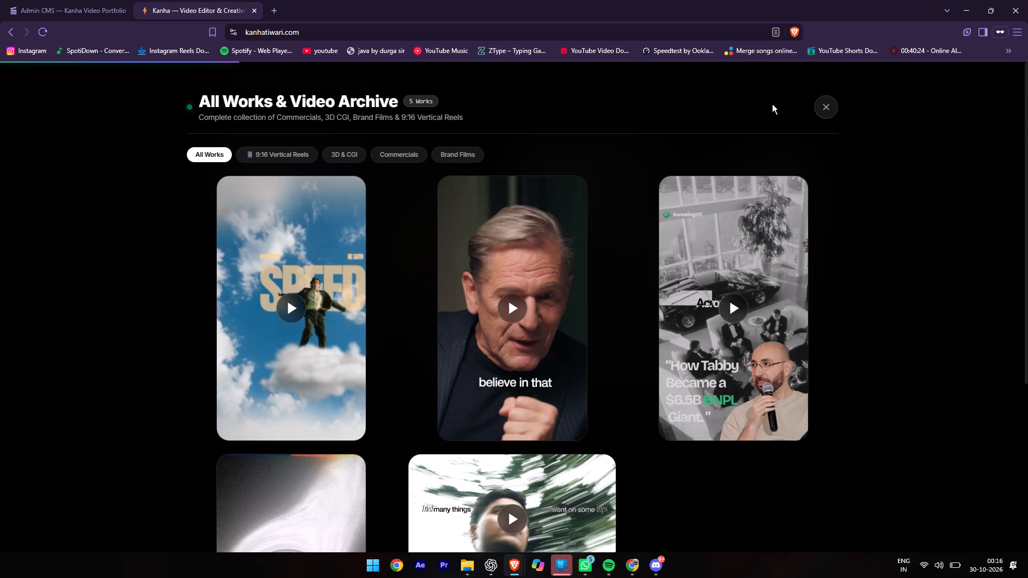
scroll(737, 577, "down", 3)
scroll(764, 506, "down", 5)
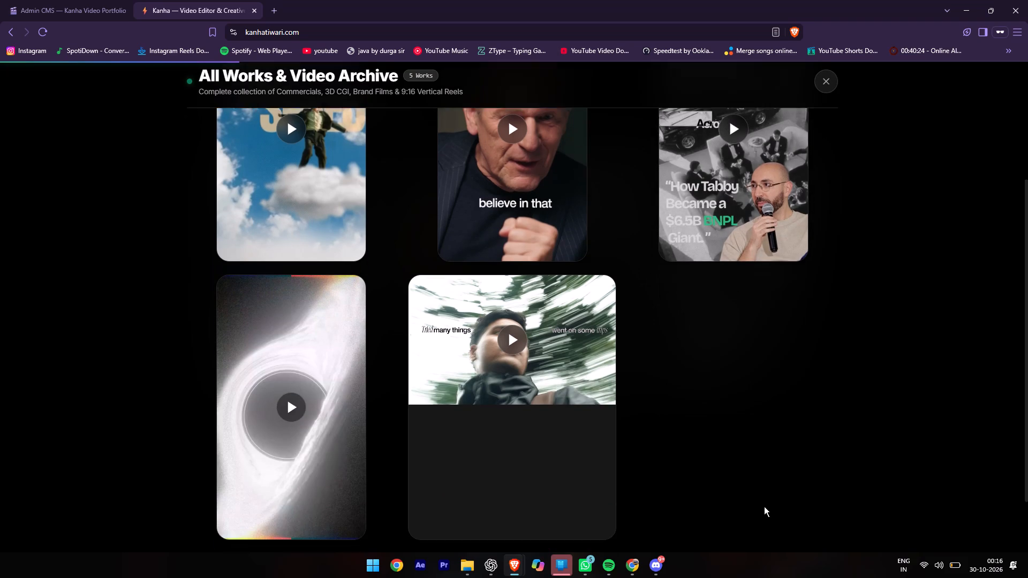
scroll(764, 506, "down", 3)
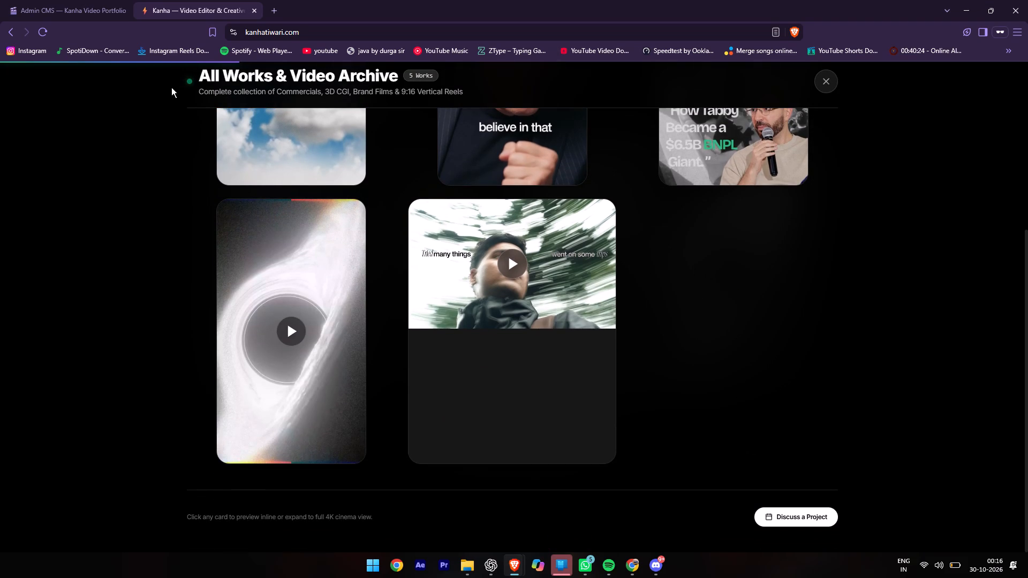
Reload the live site again and examine all entries in the All Works & Video Archive.
left_click(43, 31)
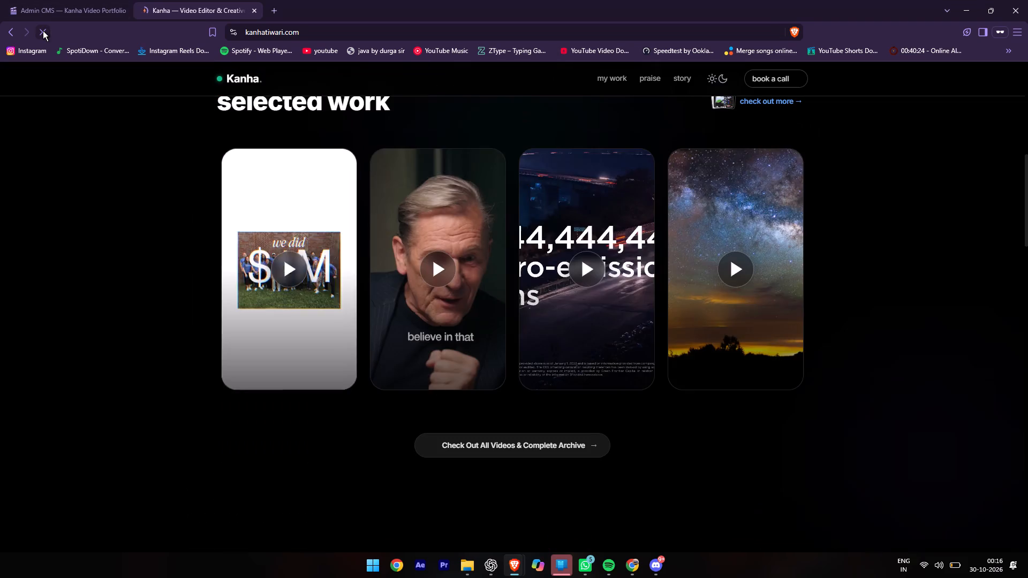
left_click(43, 31)
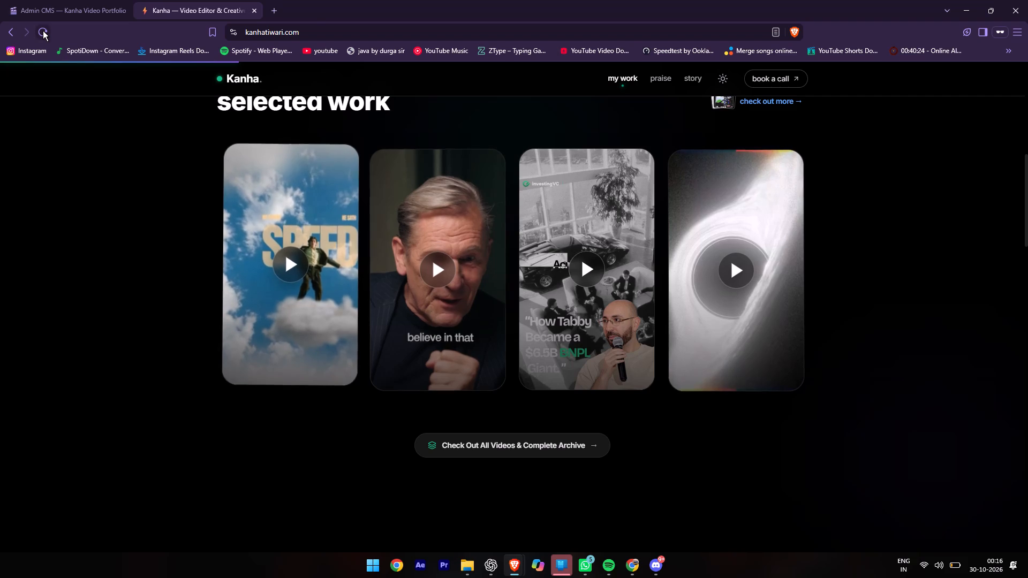
left_click(534, 444)
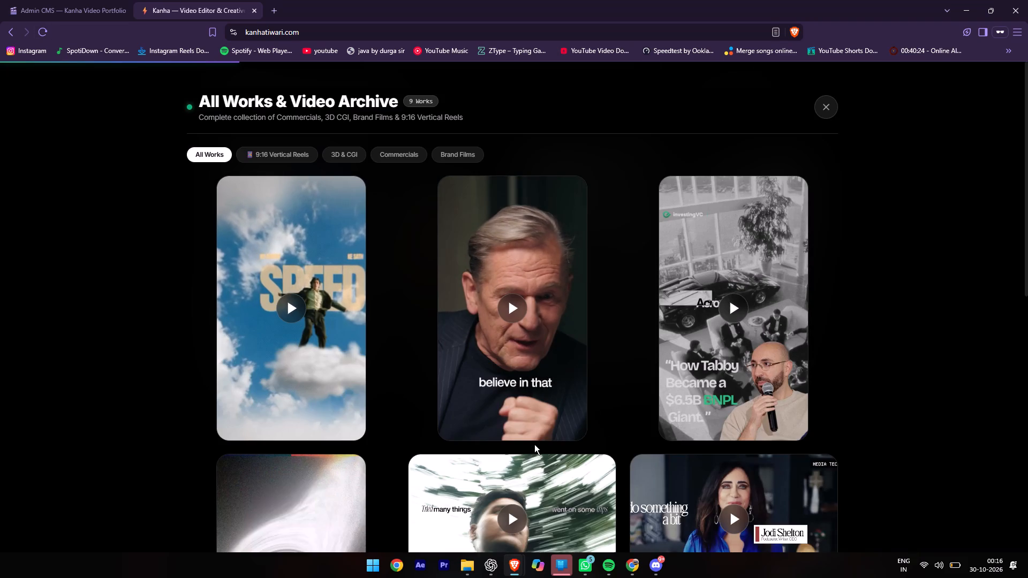
scroll(534, 444, "down", 9)
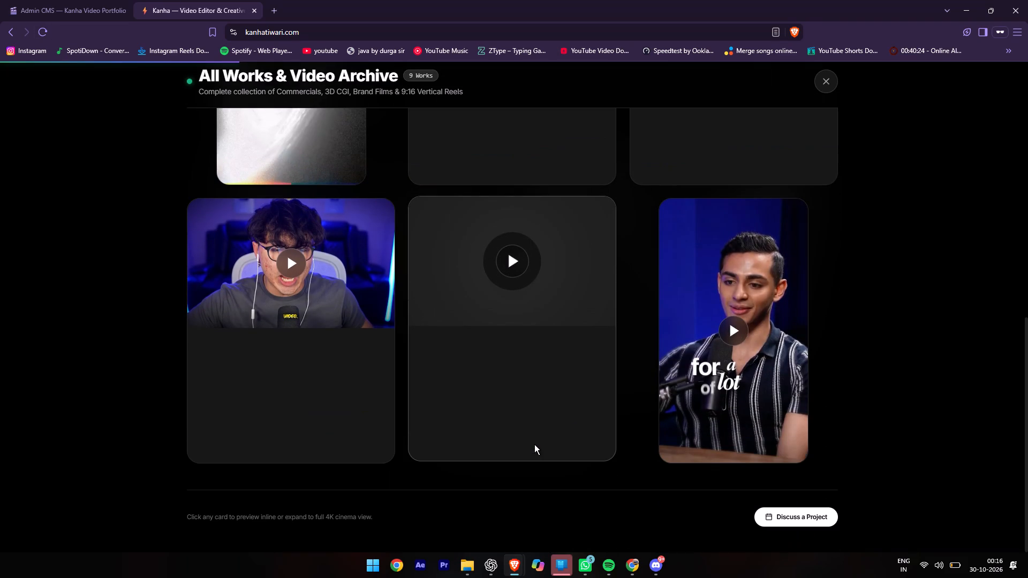
scroll(534, 444, "right", 2)
scroll(768, 364, "up", 12)
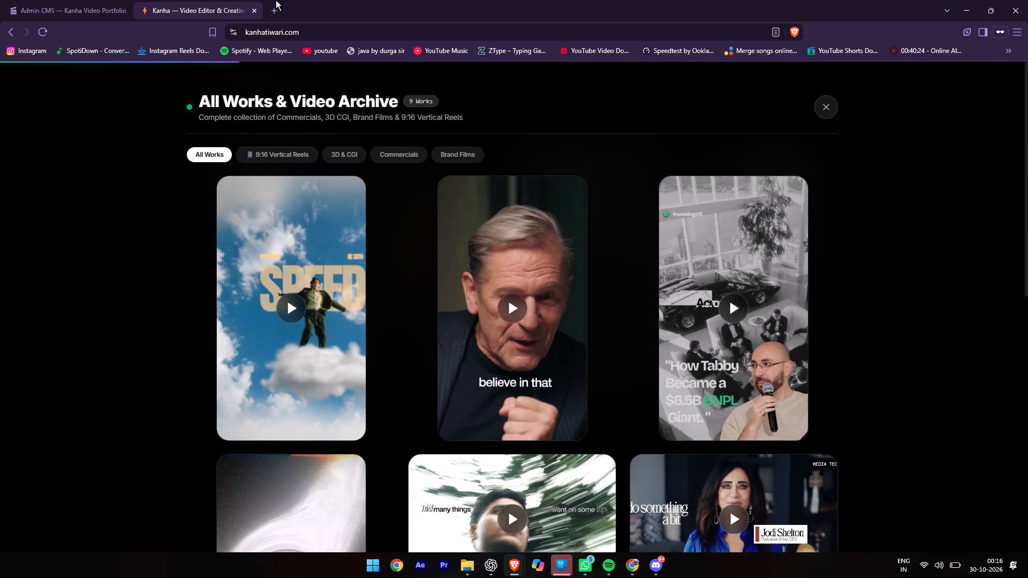
Return to the admin CMS and move typography up to position 5, directly below the second Podcast entry.
left_click(0, 0)
scroll(321, 311, "down", 10)
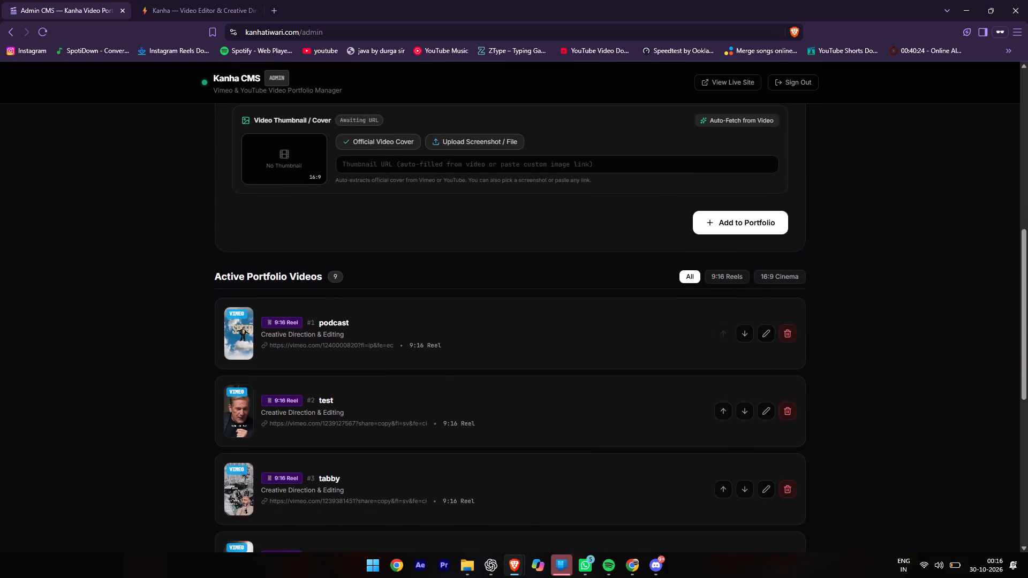
scroll(321, 311, "down", 3)
scroll(321, 311, "right", 1)
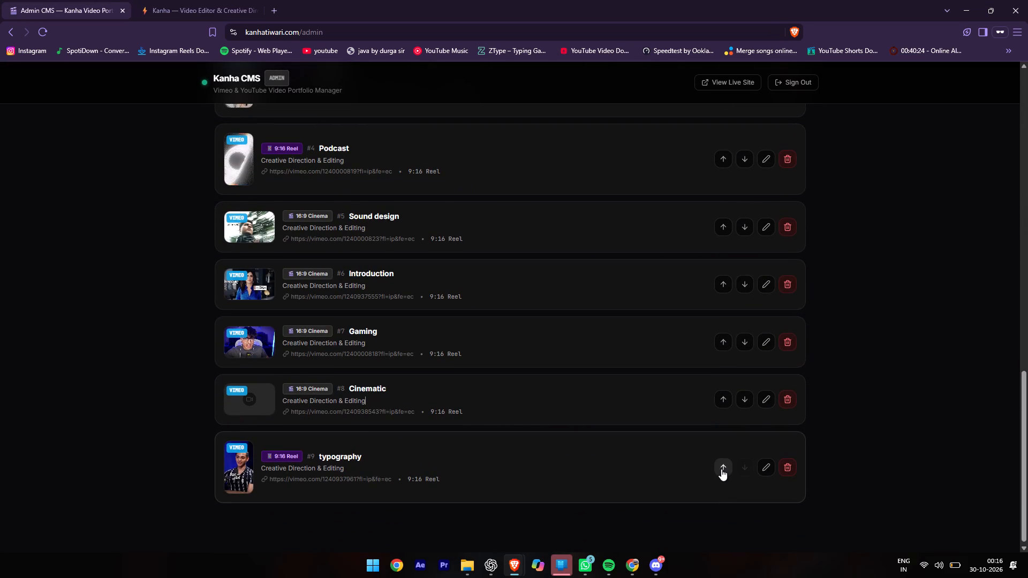
left_click(721, 468)
left_click(723, 414)
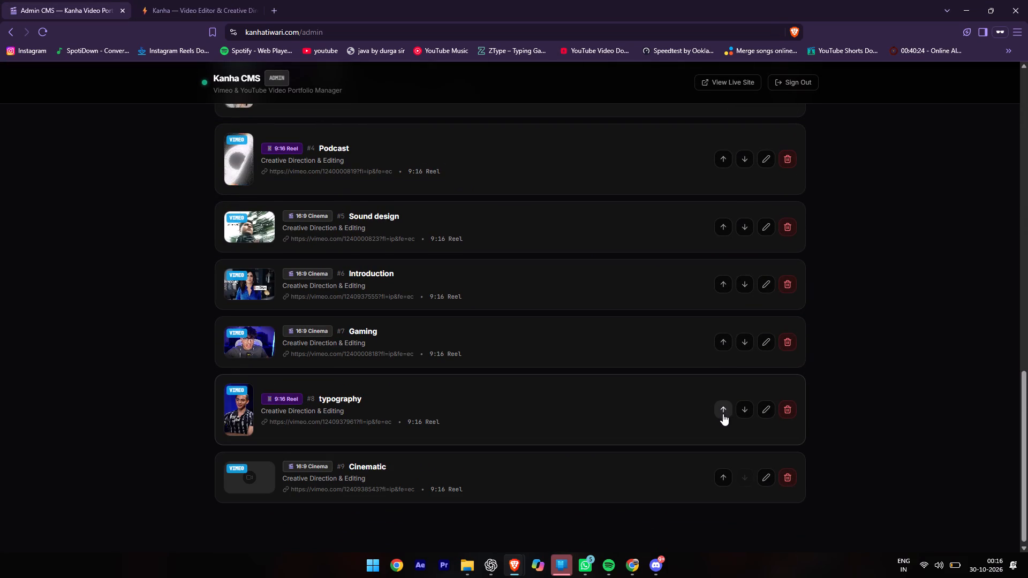
left_click(720, 356)
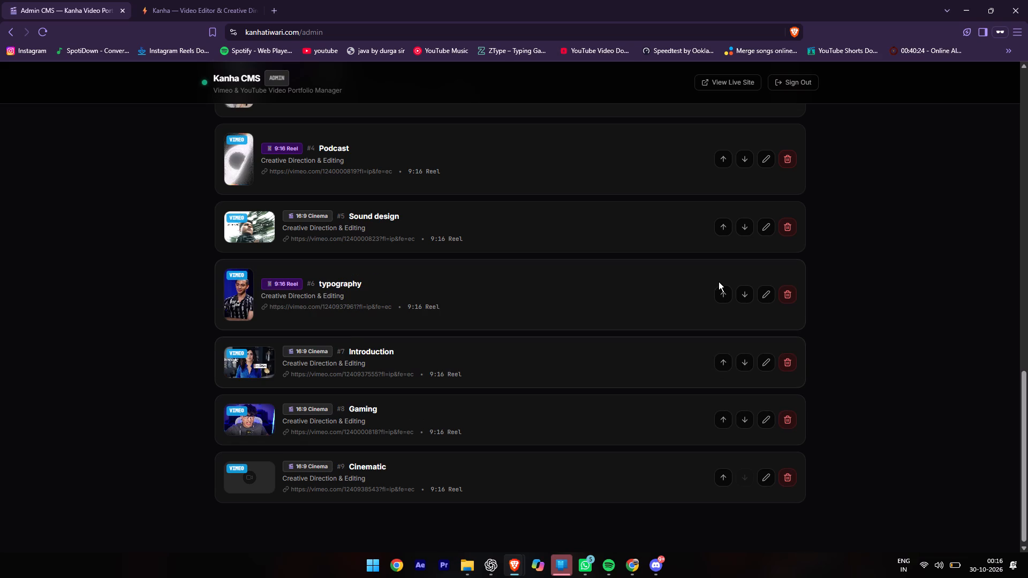
left_click(722, 291)
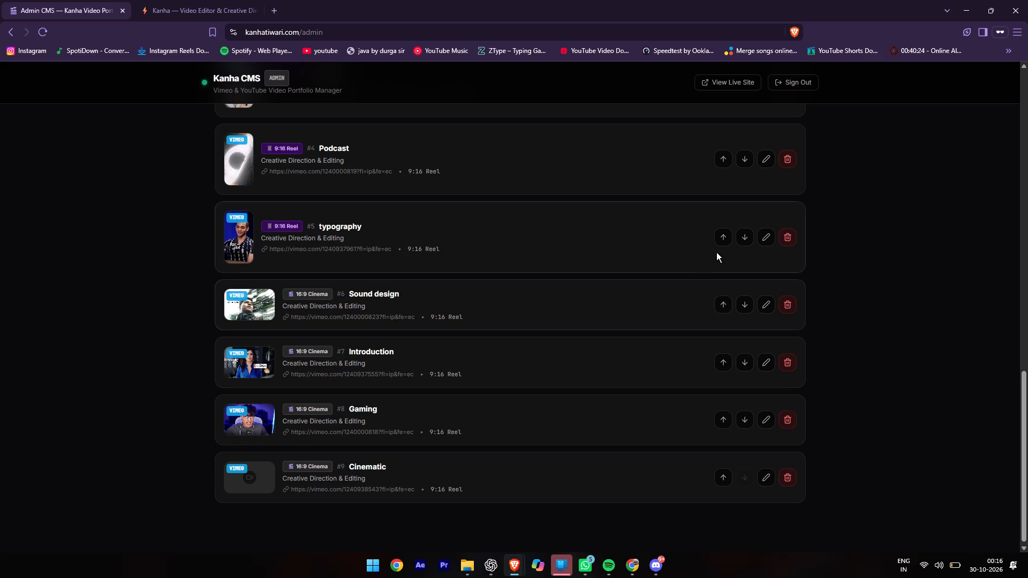
Reorder the 16:9 videos so Cinematic comes before Introduction and Gaming is last.
left_click(743, 413)
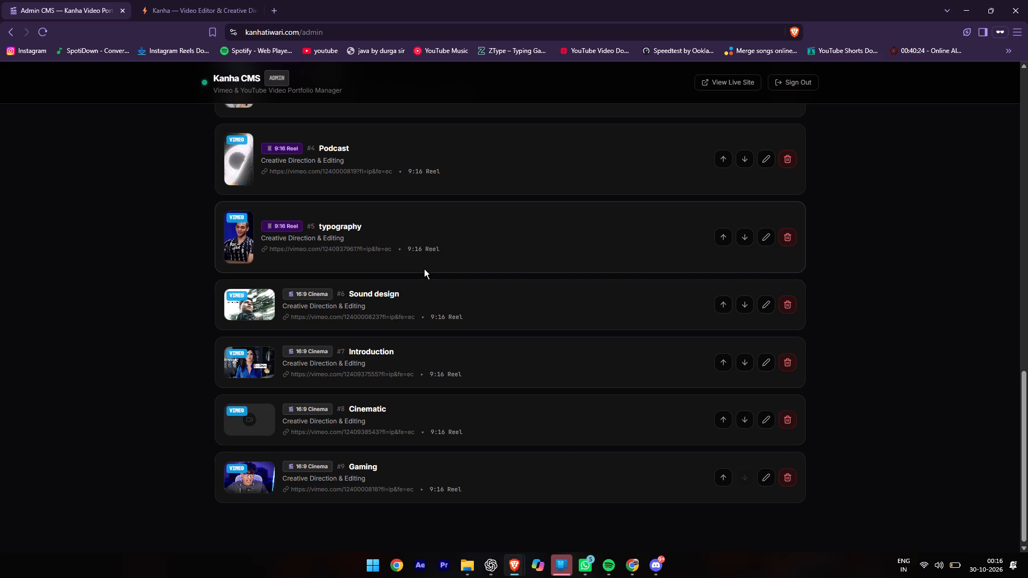
left_click(749, 361)
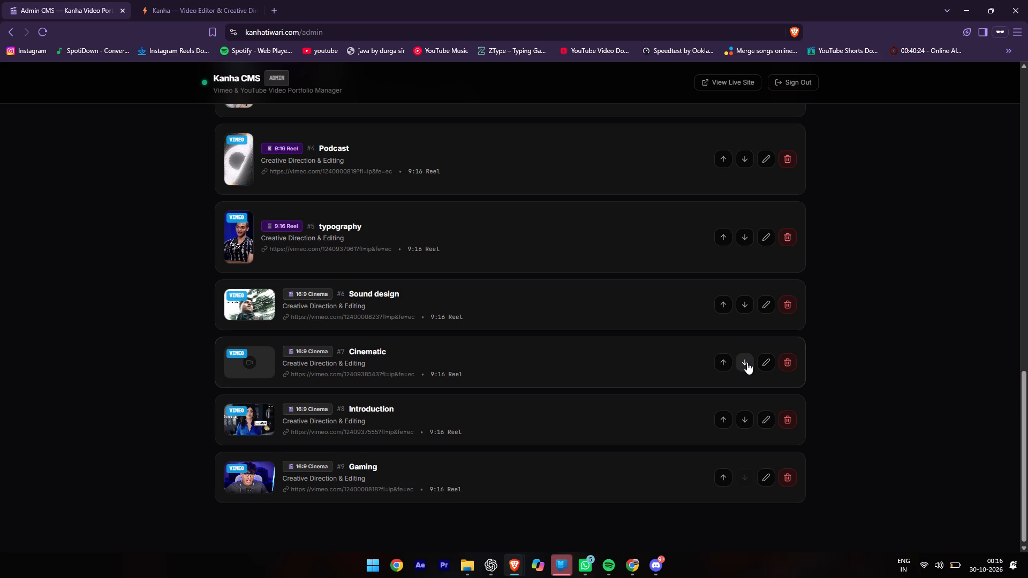
left_click(718, 416)
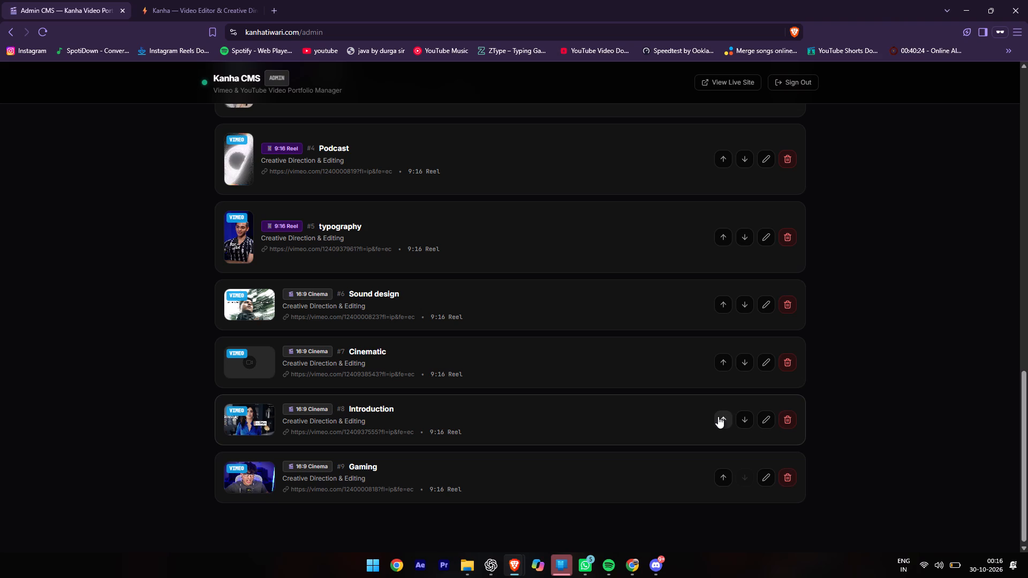
Save and sync the new video order to GitHub, and close the admin CMS page.
scroll(653, 231, "up", 5)
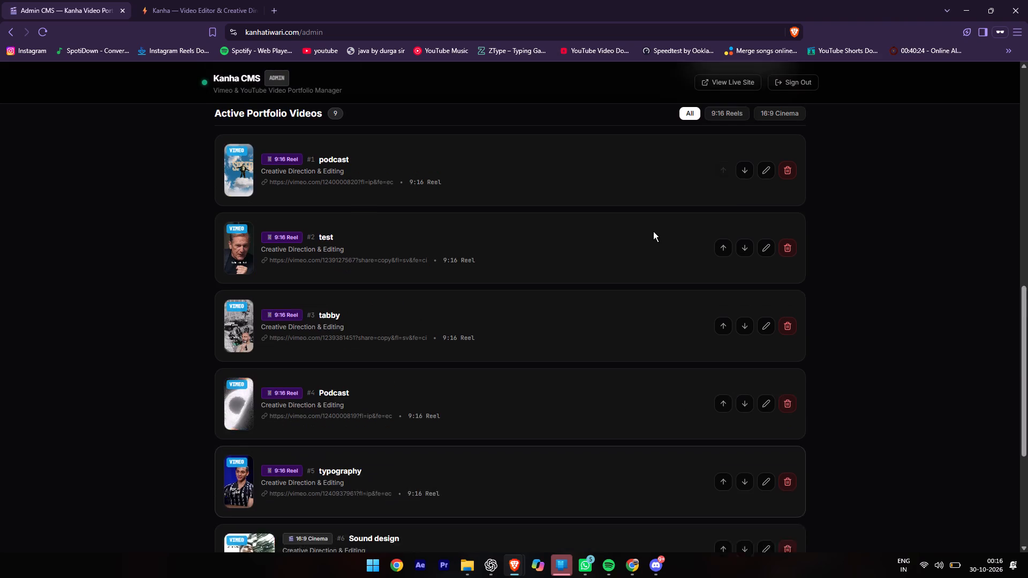
scroll(653, 231, "up", 11)
left_click(602, 185)
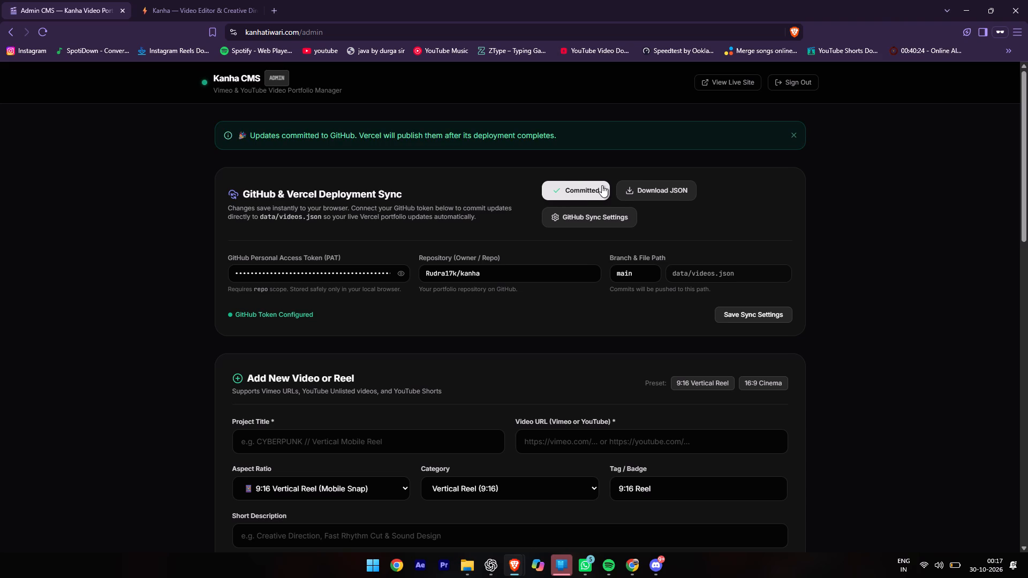
left_click(124, 14)
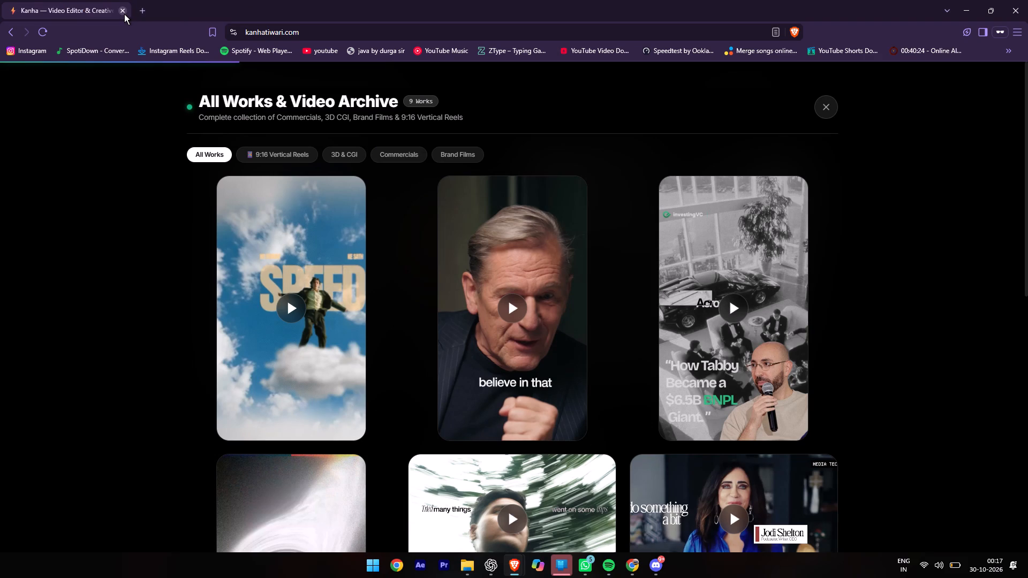